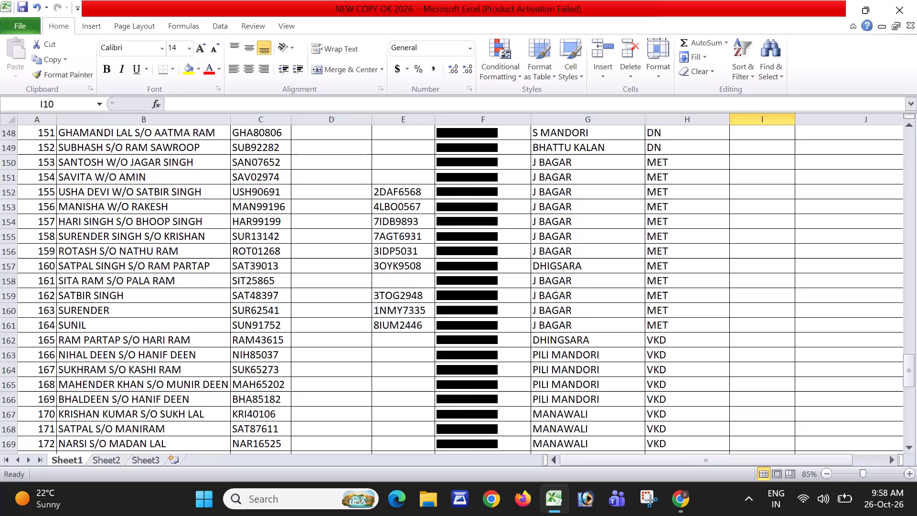
Copy the serial 22 MANAWALI record from row 21, insert it at row 183 within the MANAWALI group, and save the workbook.
scroll(662, 289, "down", 20)
scroll(662, 289, "up", 6)
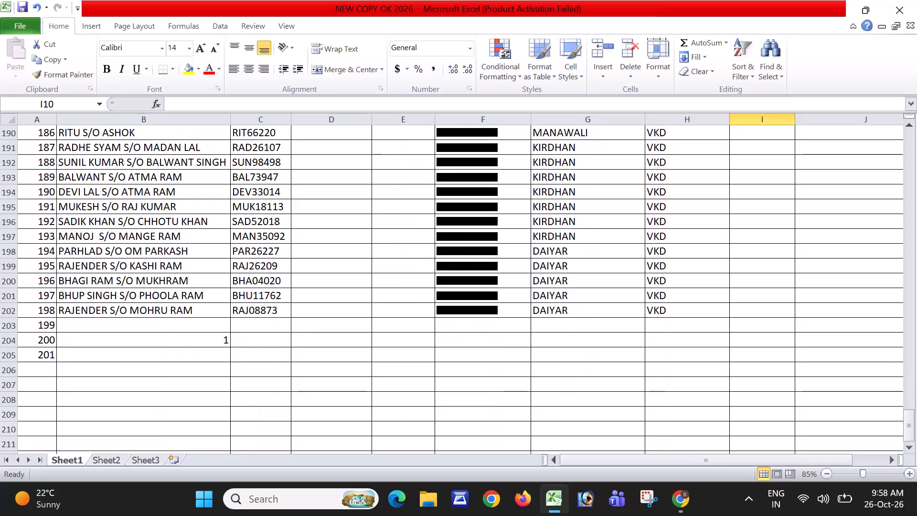
scroll(620, 346, "up", 6)
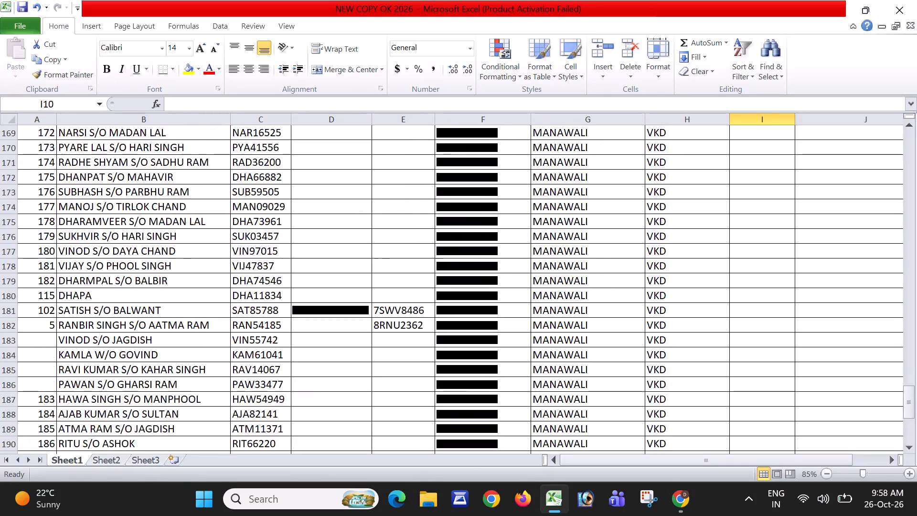
scroll(620, 346, "up", 20)
scroll(620, 346, "up", 20)
scroll(620, 346, "up", 4)
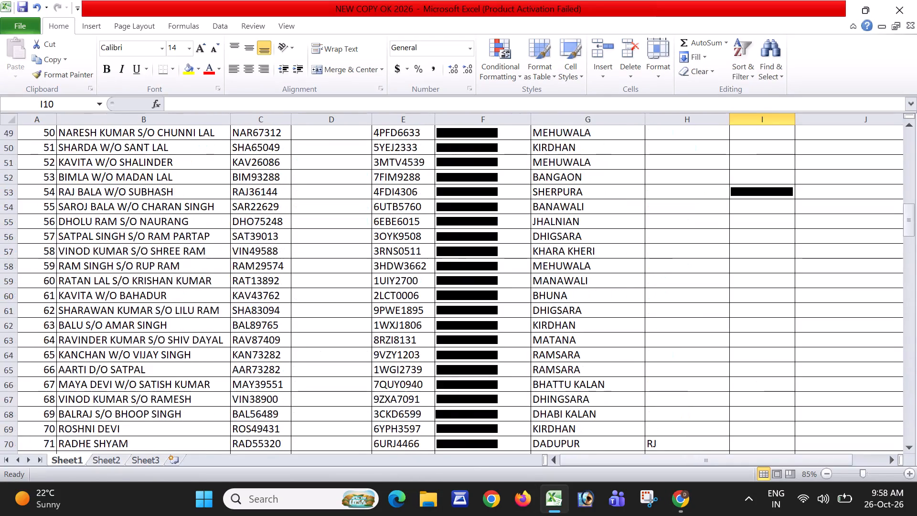
scroll(619, 344, "up", 20)
scroll(619, 344, "up", 5)
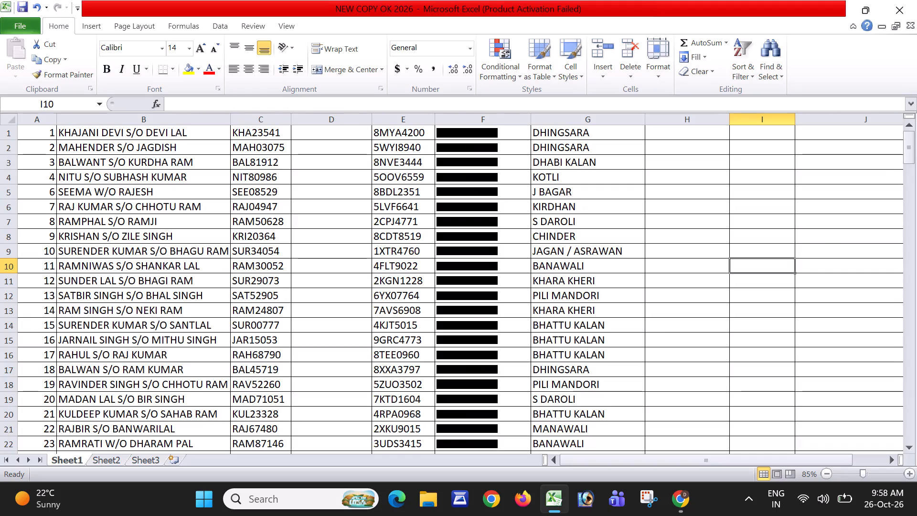
left_click(11, 430)
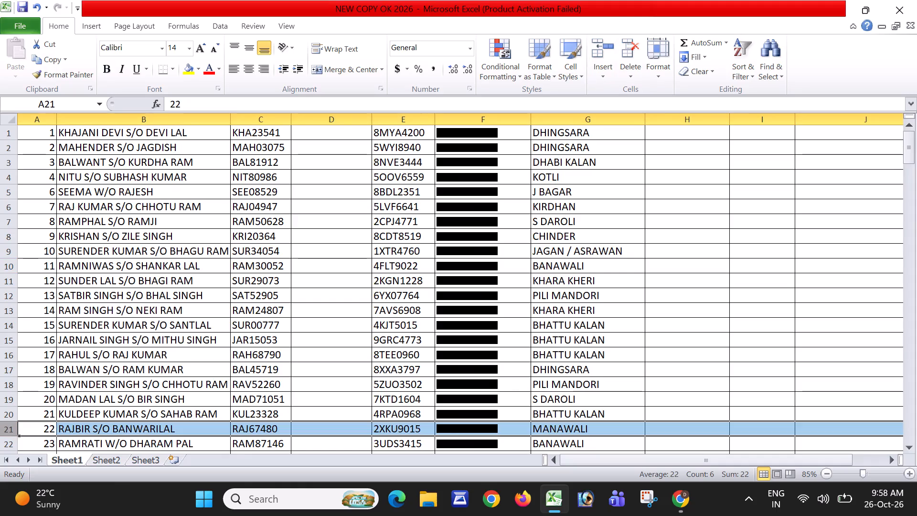
key("ctrl+c")
scroll(815, 309, "down", 7)
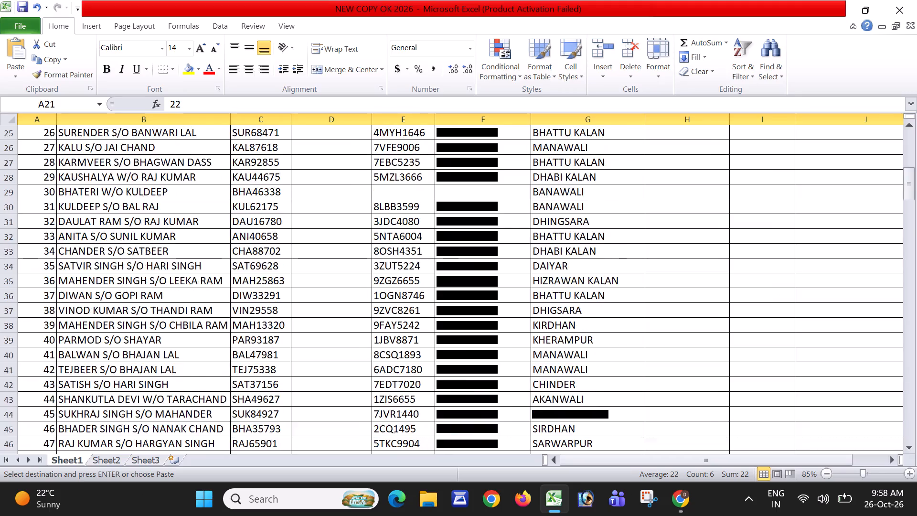
scroll(805, 317, "down", 20)
scroll(805, 317, "down", 10)
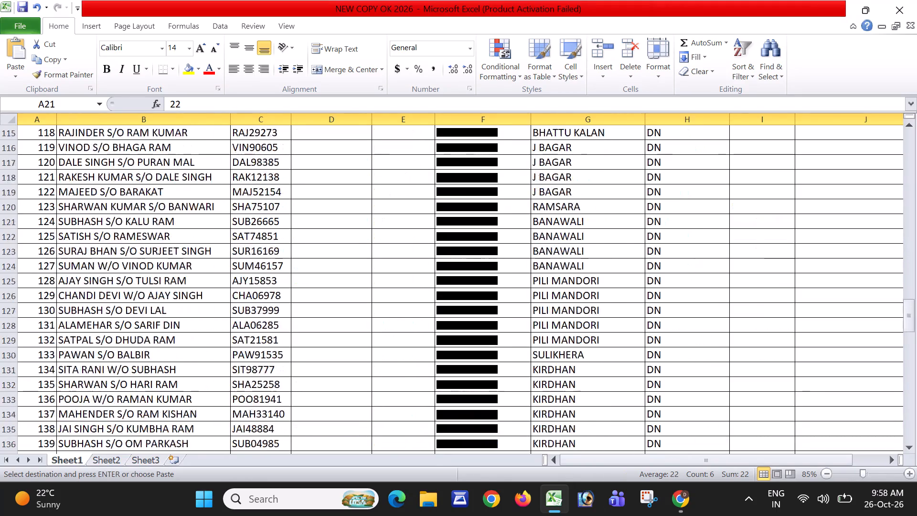
scroll(803, 317, "down", 2)
scroll(803, 317, "up", 11)
scroll(803, 317, "down", 14)
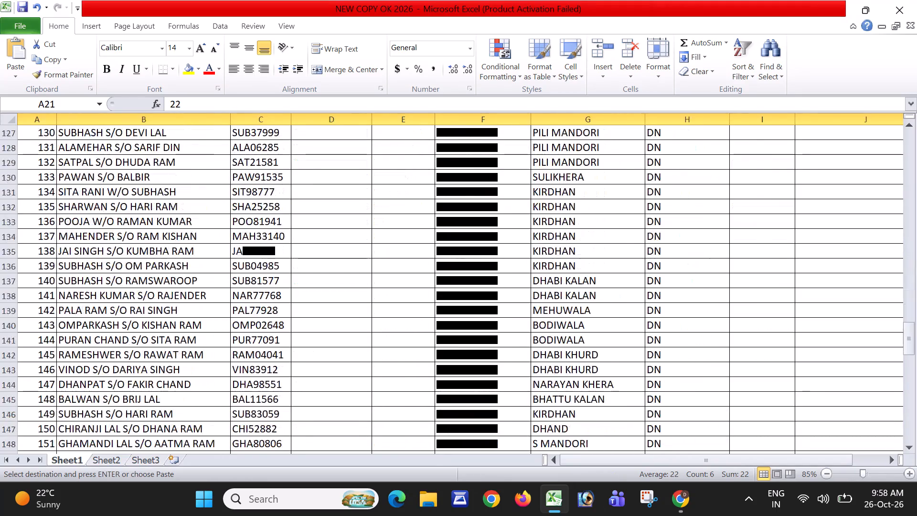
scroll(803, 317, "down", 10)
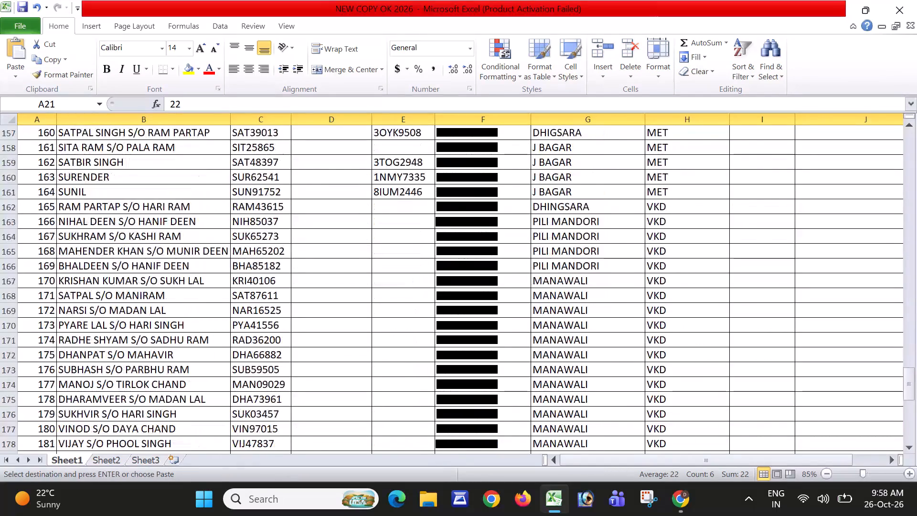
scroll(803, 317, "down", 4)
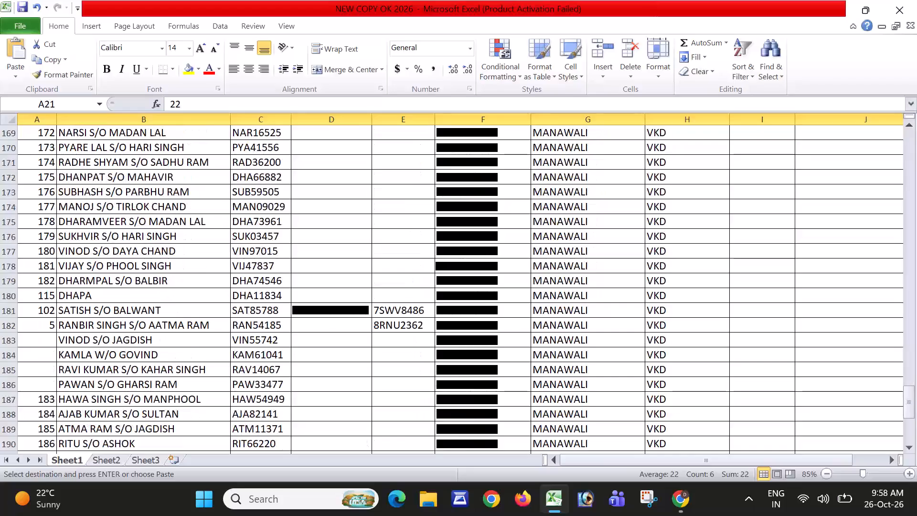
left_click(1, 339)
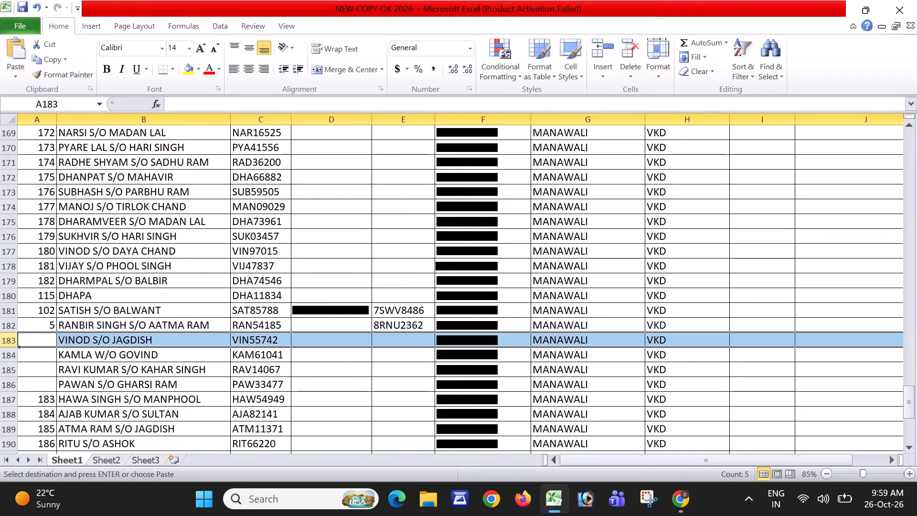
left_click(599, 69)
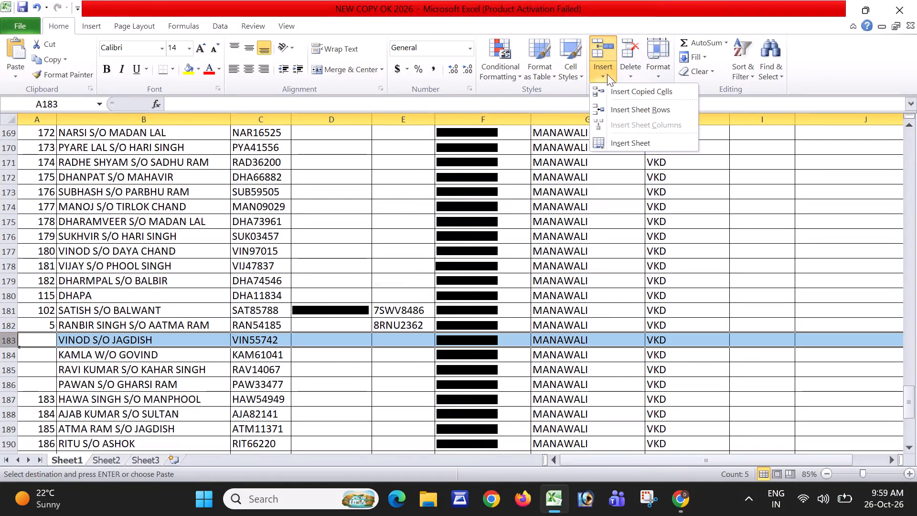
left_click(625, 89)
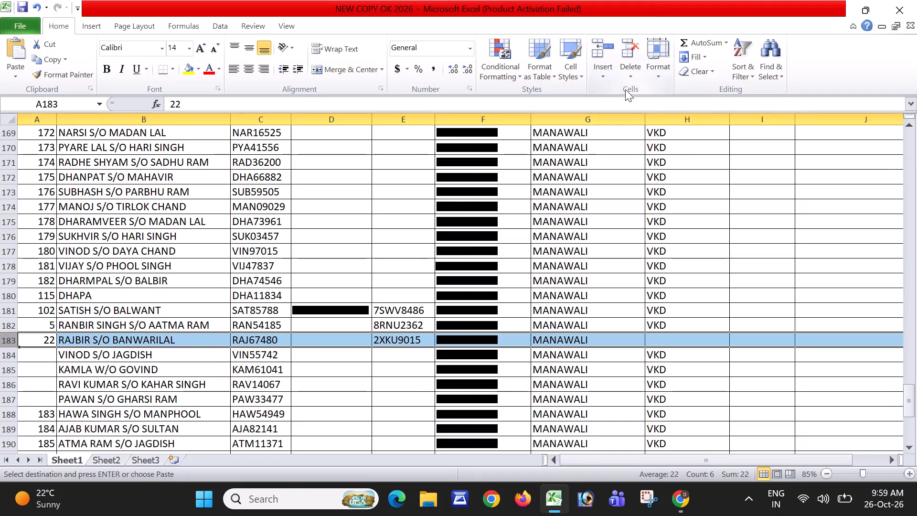
left_click(786, 232)
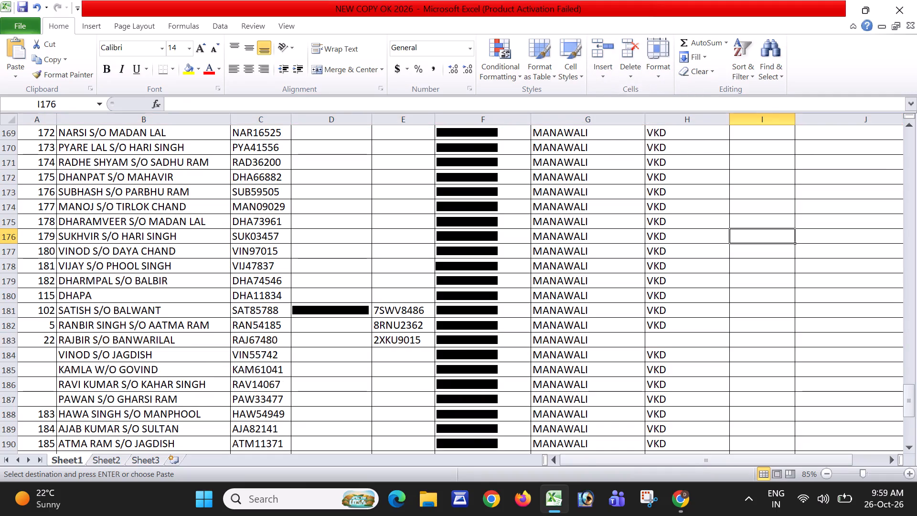
key("ctrl+s")
key("ctrl+s")
key("ctrl+s")
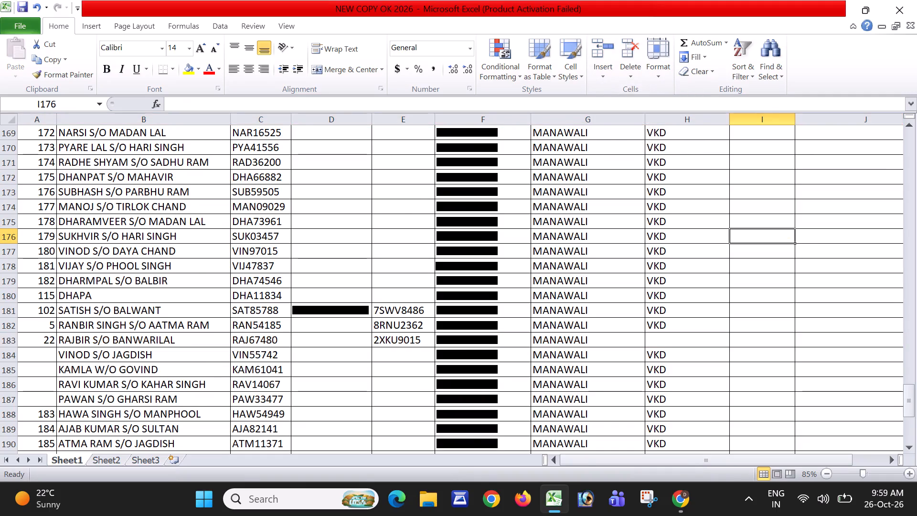
Delete the original serial 22 record in row 21 and save the workbook.
scroll(650, 277, "up", 20)
scroll(650, 277, "up", 20)
scroll(650, 277, "up", 4)
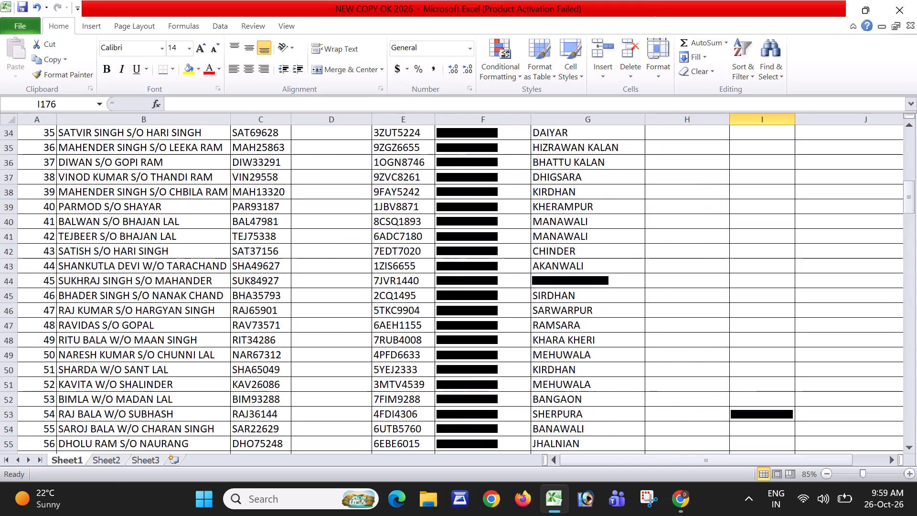
scroll(650, 273, "up", 16)
scroll(649, 268, "down", 3)
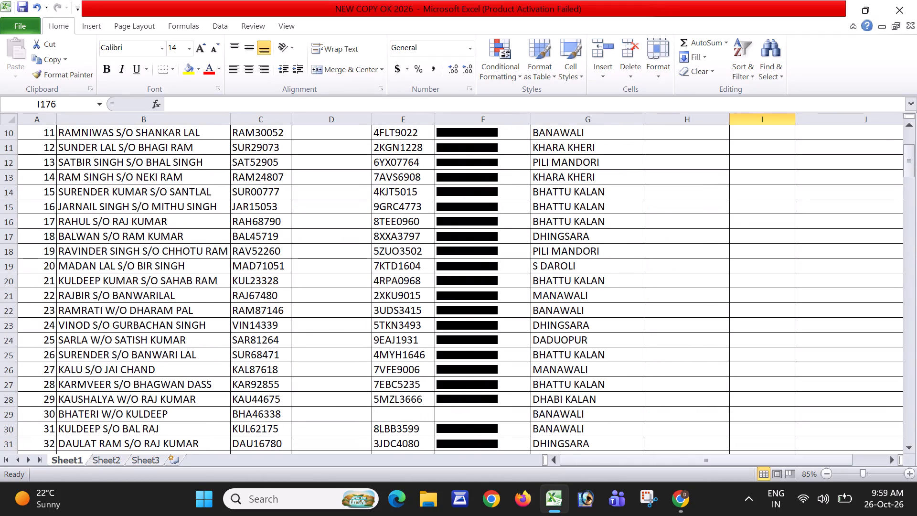
left_click(9, 297)
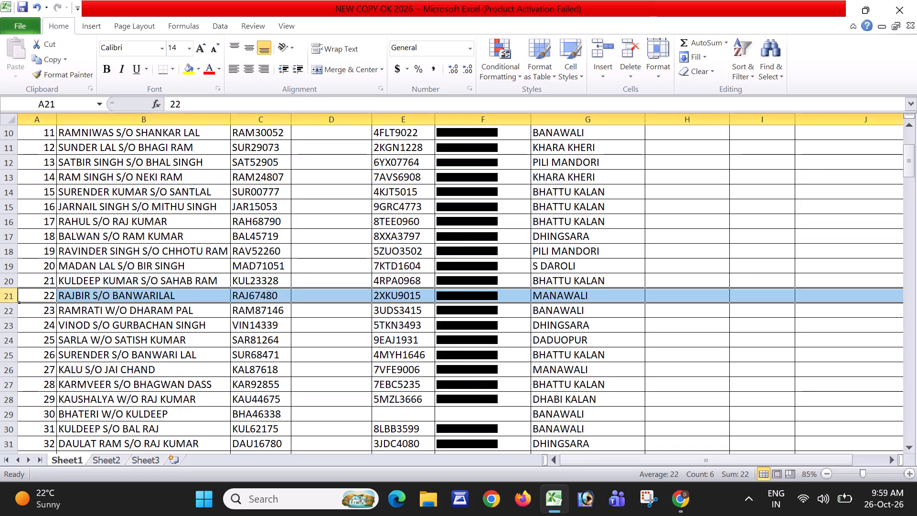
left_click(631, 70)
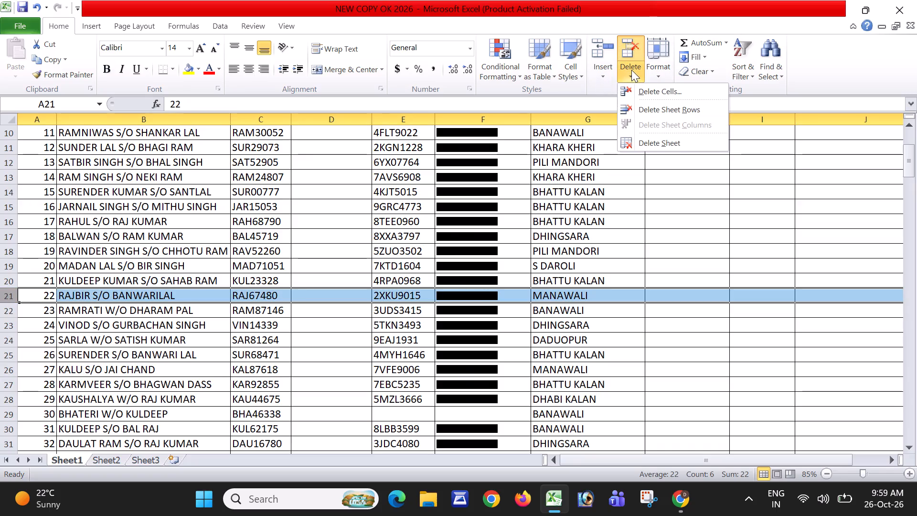
left_click(657, 90)
left_click(868, 240)
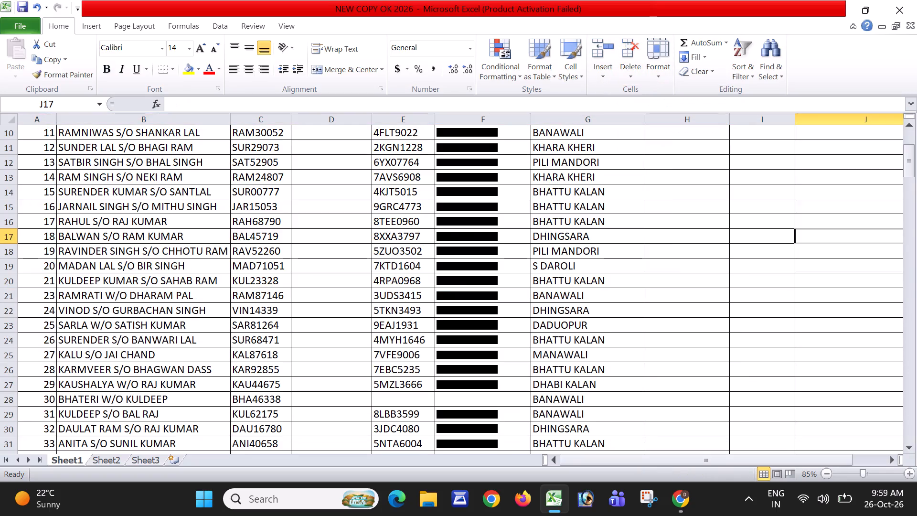
key("ctrl+s")
key("ctrl+s")
key("ctrl+s")
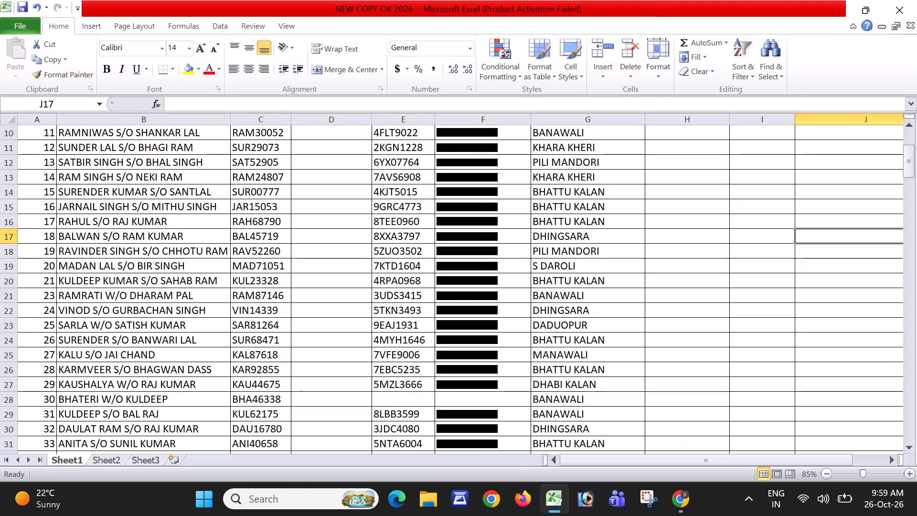
Copy the serial 27 MANAWALI record from row 25, insert it at row 182 above the serial 22 record, and save the workbook.
scroll(695, 239, "up", 20)
scroll(695, 239, "up", 2)
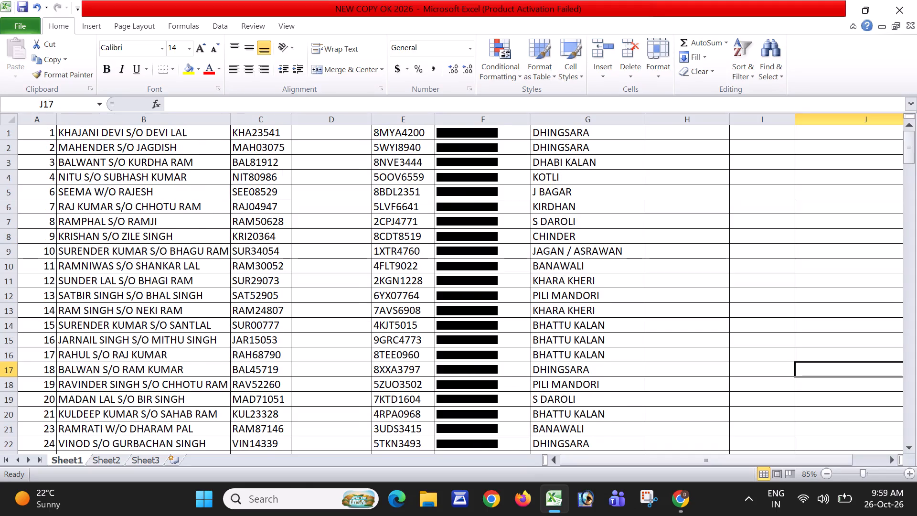
scroll(619, 251, "down", 2)
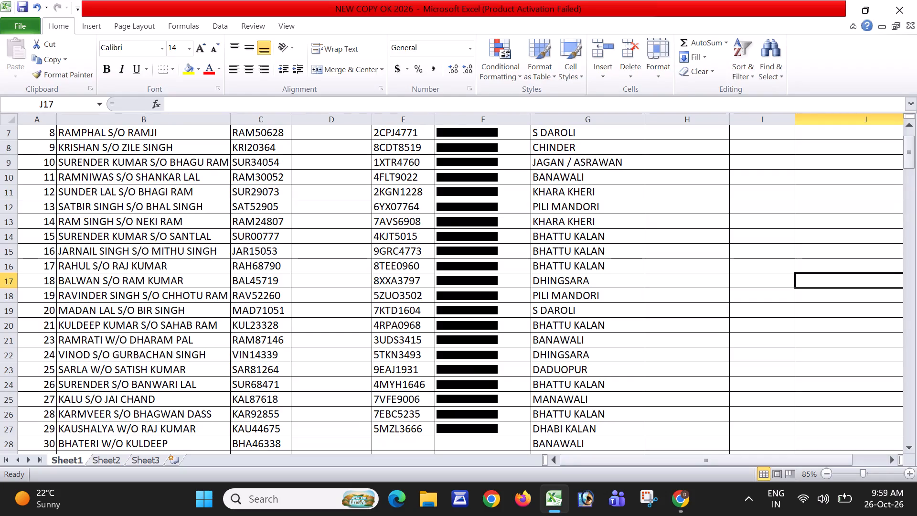
left_click(10, 386)
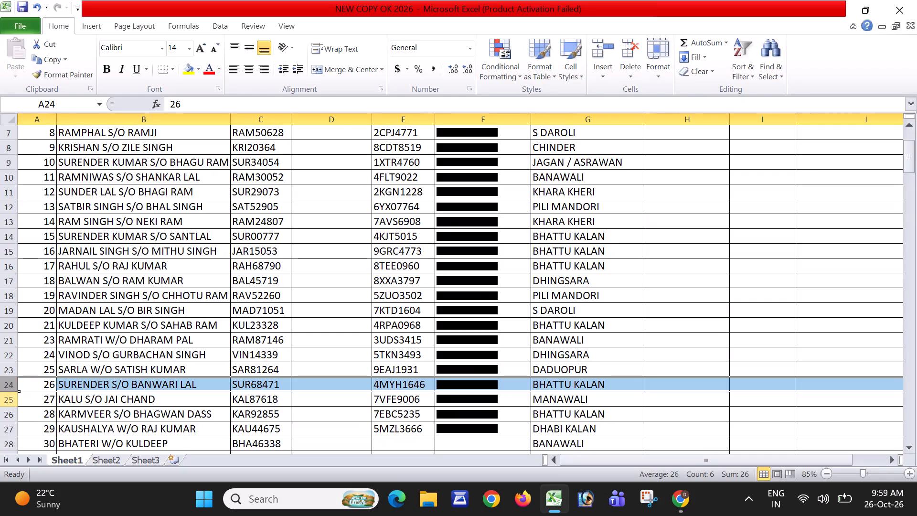
left_click(7, 401)
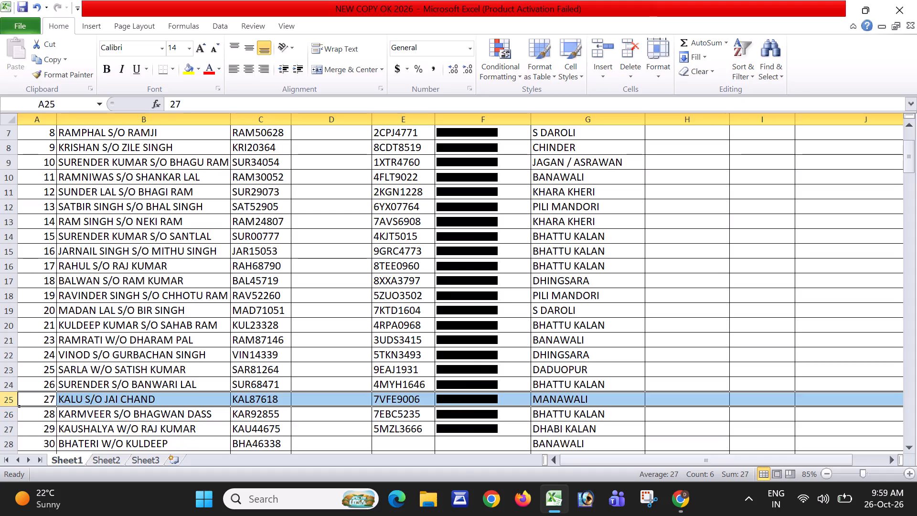
key("ctrl+c")
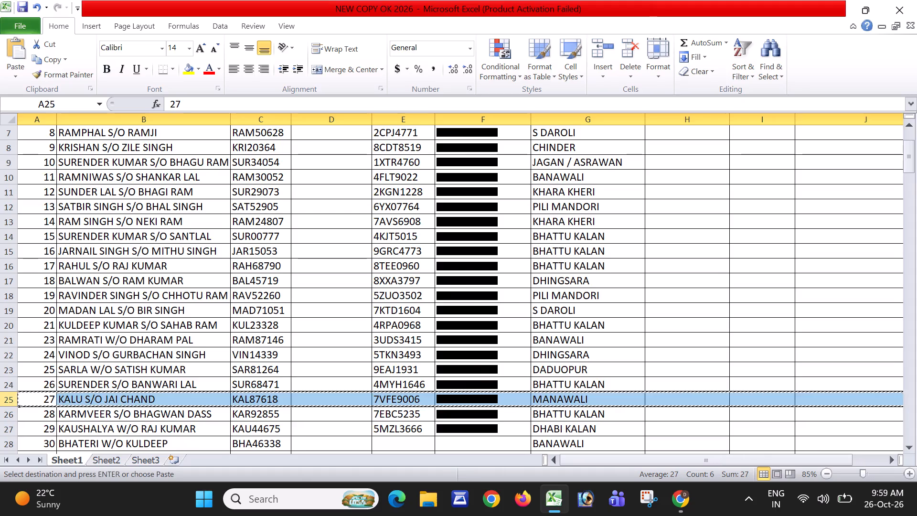
scroll(384, 403, "down", 20)
scroll(384, 403, "down", 17)
scroll(384, 401, "down", 17)
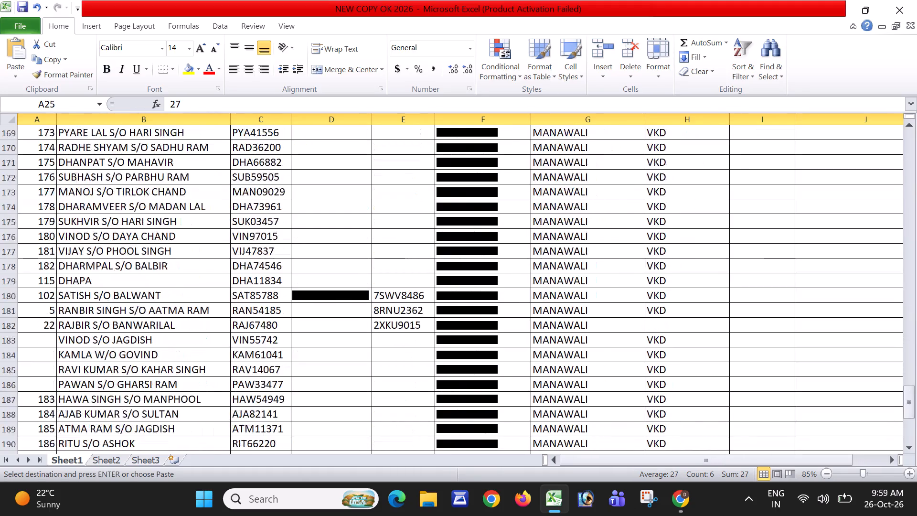
left_click(2, 326)
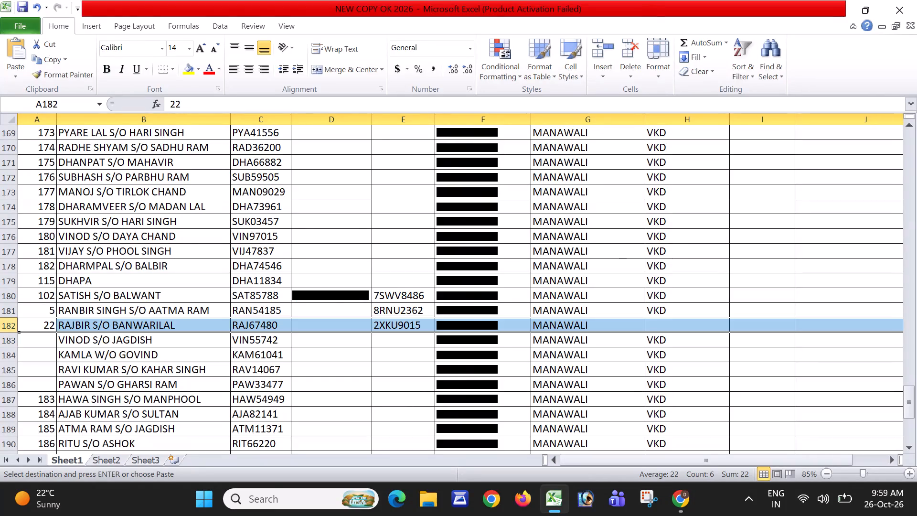
left_click(597, 64)
left_click(621, 89)
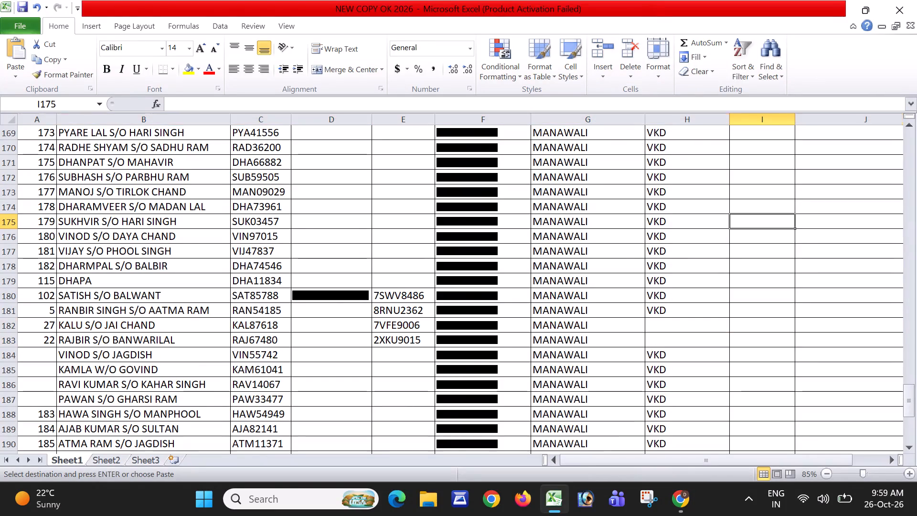
left_click(750, 224)
key("ctrl+s")
key("ctrl+s")
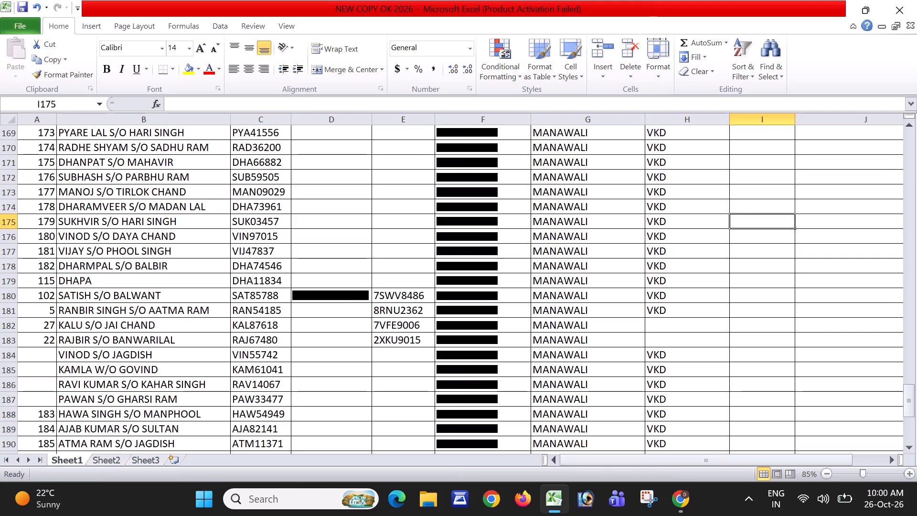
Compare the serial 27 record in row 25 with its copy in the MANAWALI group at row 182.
scroll(750, 224, "up", 20)
scroll(750, 224, "up", 13)
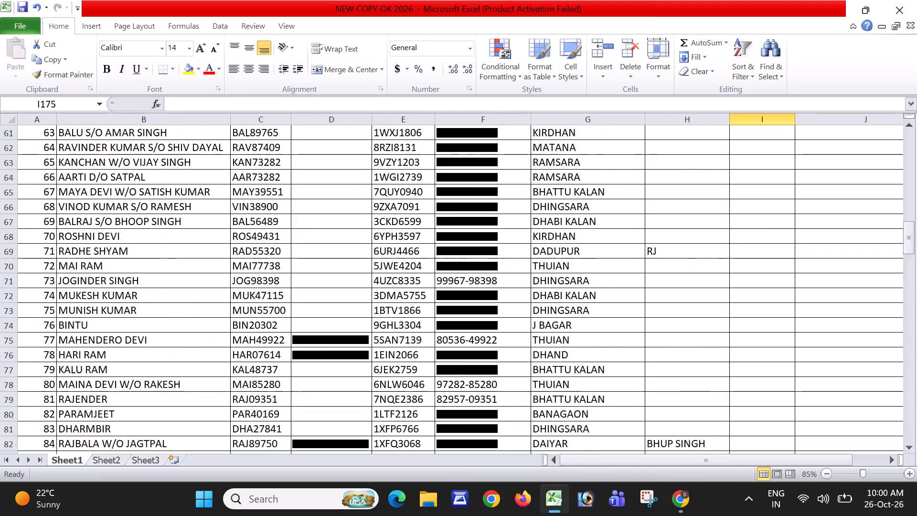
scroll(757, 187, "up", 20)
scroll(757, 187, "up", 6)
scroll(757, 186, "down", 2)
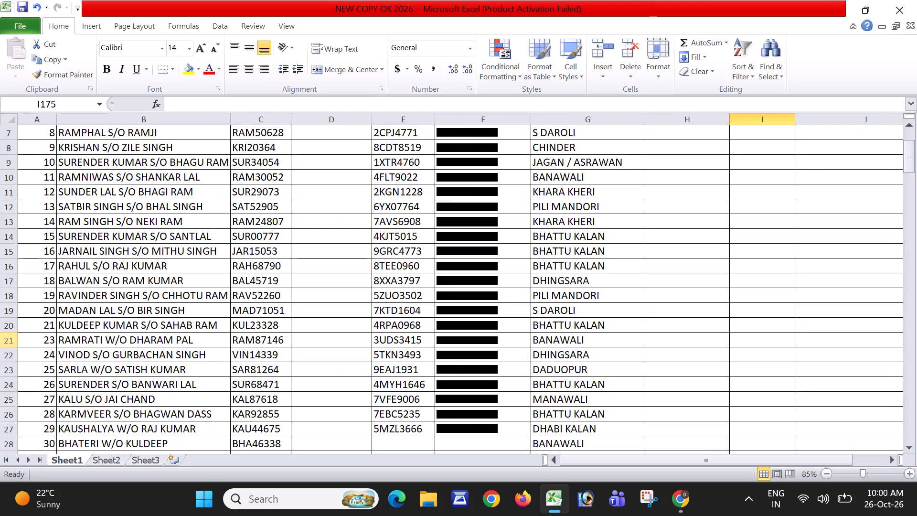
left_click(791, 272)
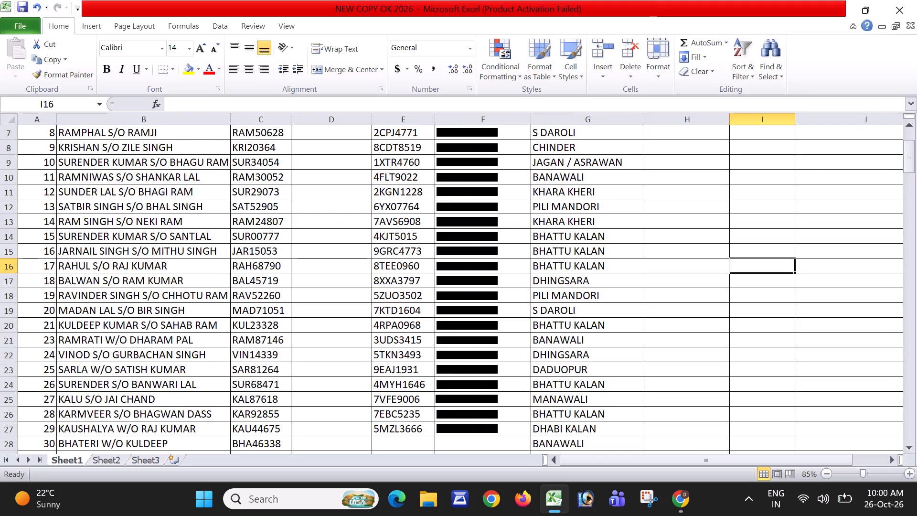
scroll(580, 277, "down", 20)
scroll(580, 277, "down", 20)
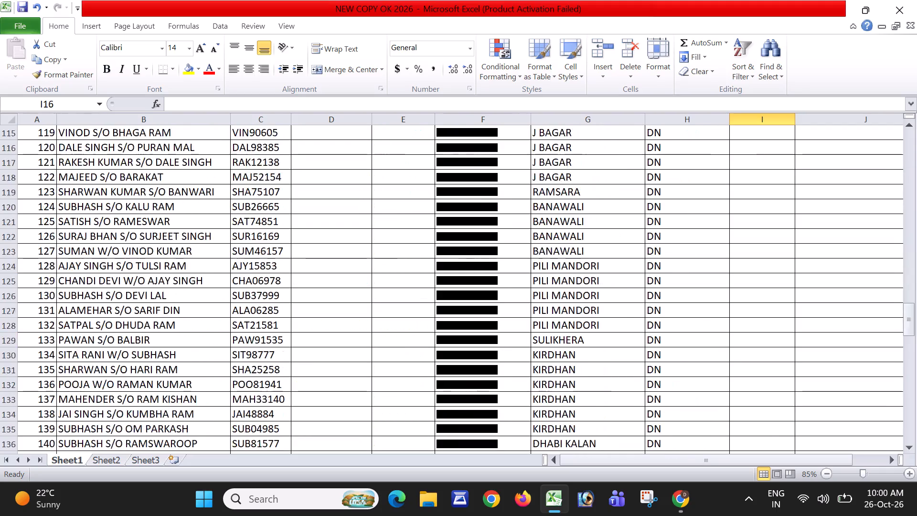
scroll(580, 278, "down", 3)
scroll(580, 278, "up", 7)
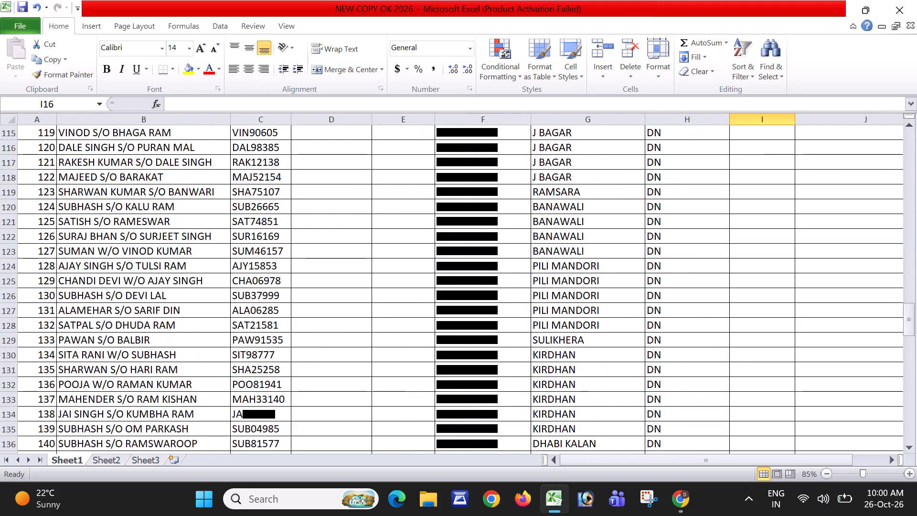
scroll(580, 278, "down", 18)
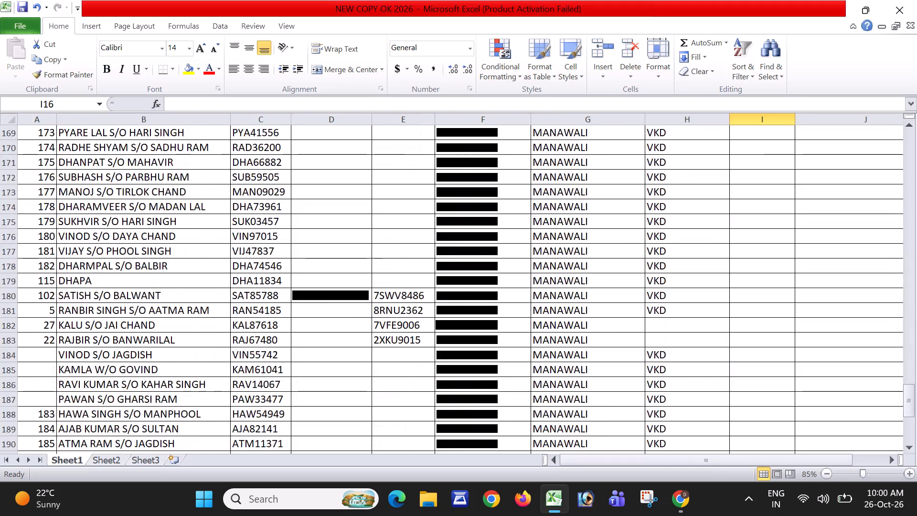
Delete the original serial 27 MANAWALI record in row 25 and save the workbook.
scroll(364, 302, "up", 6)
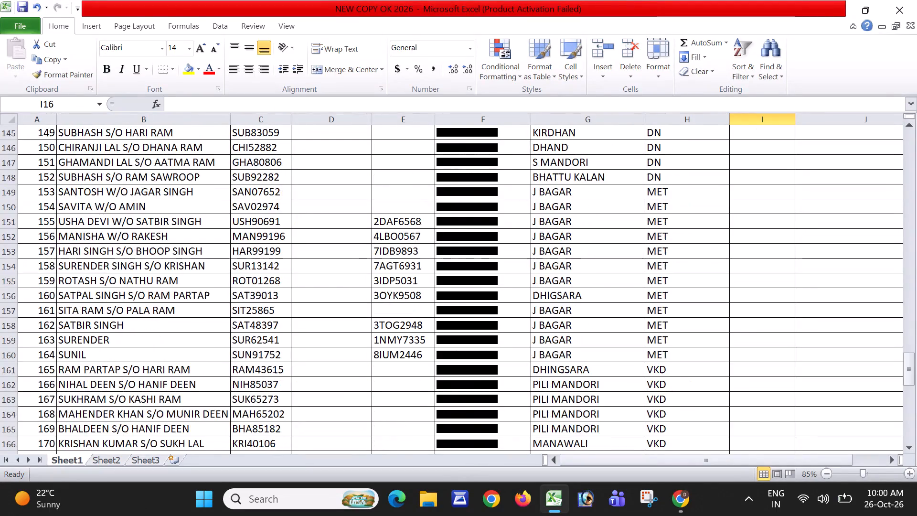
scroll(364, 302, "up", 20)
scroll(364, 302, "up", 13)
scroll(366, 302, "up", 12)
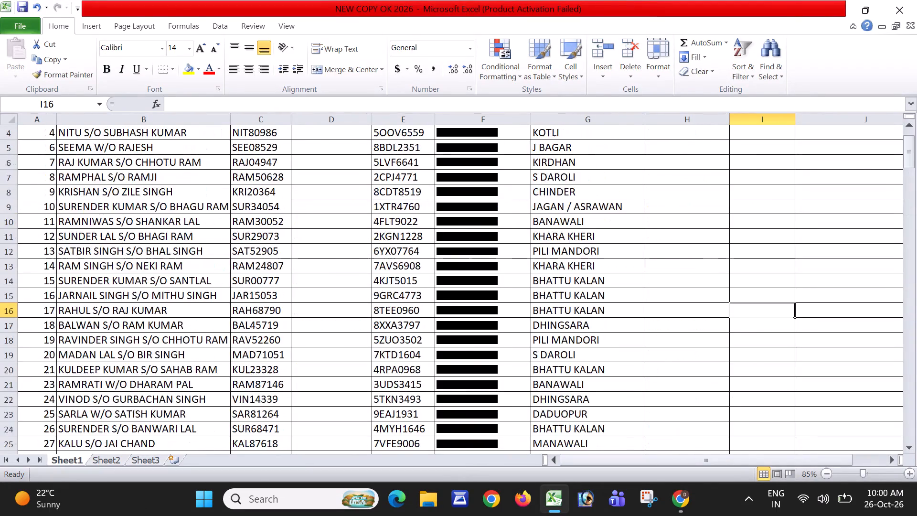
scroll(366, 301, "up", 12)
scroll(366, 301, "down", 3)
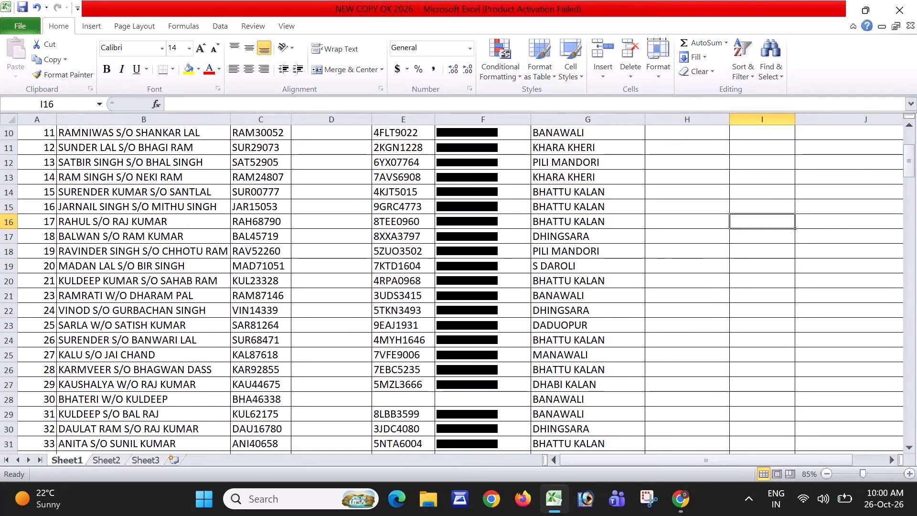
left_click(8, 355)
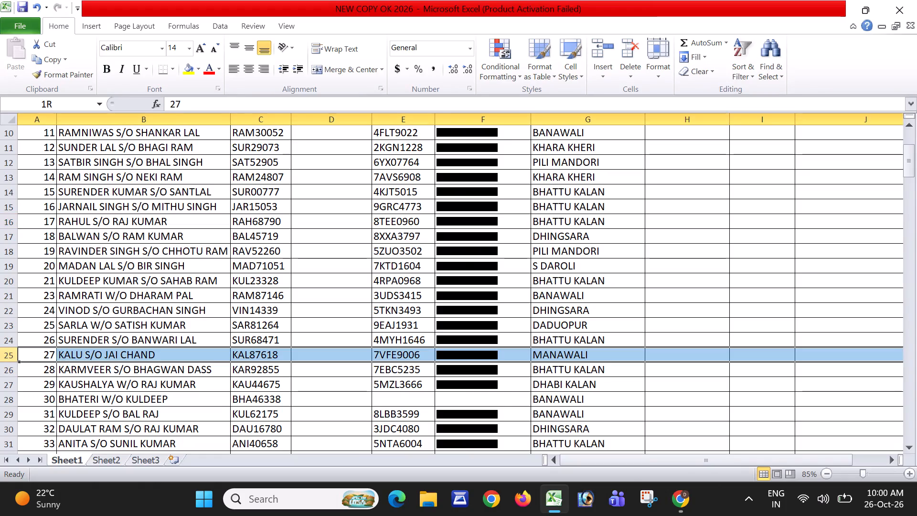
left_click(631, 60)
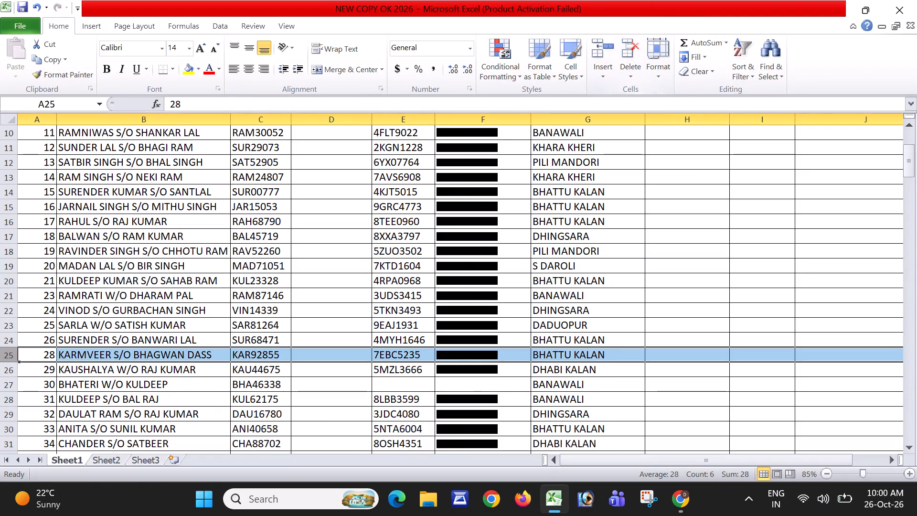
left_click(772, 237)
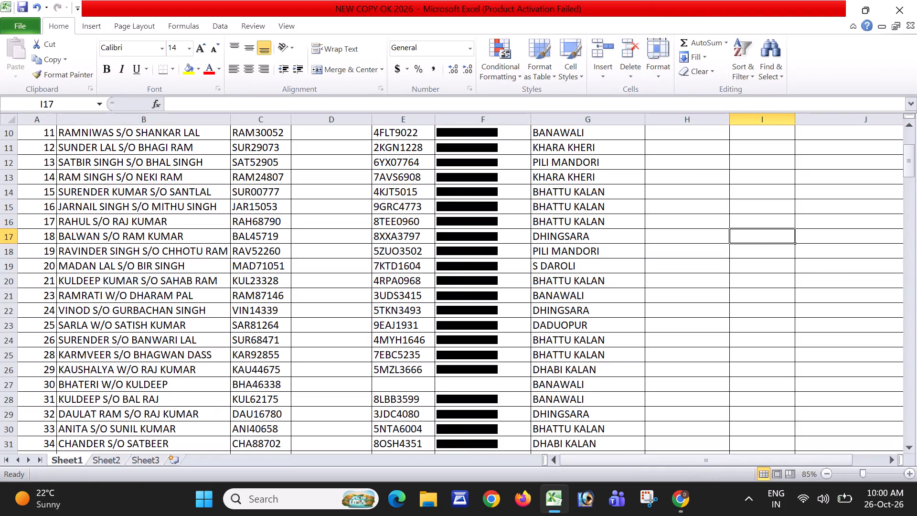
key("ctrl+s")
key("ctrl+s")
key("ctrl+s")
key("ctrl+s")
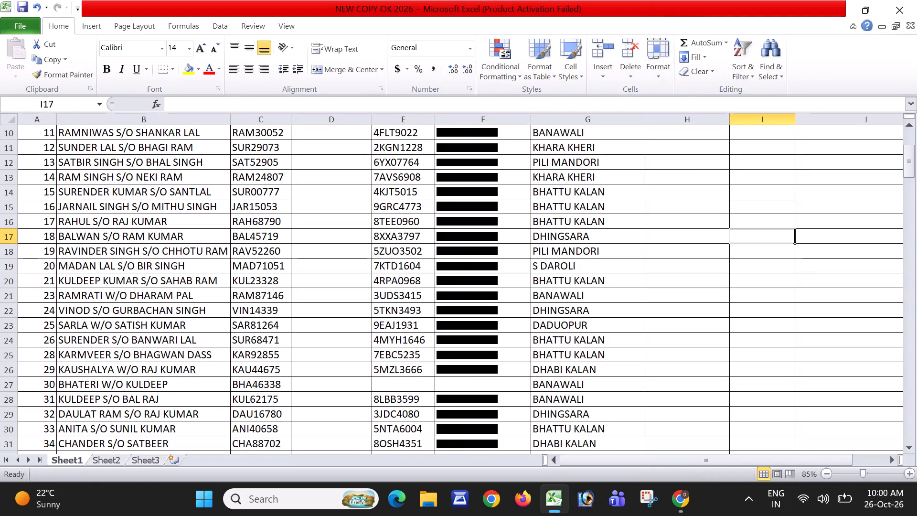
Scan the village column from row 1 down to about row 115 for MANAWALI records outside their group.
scroll(848, 239, "up", 4)
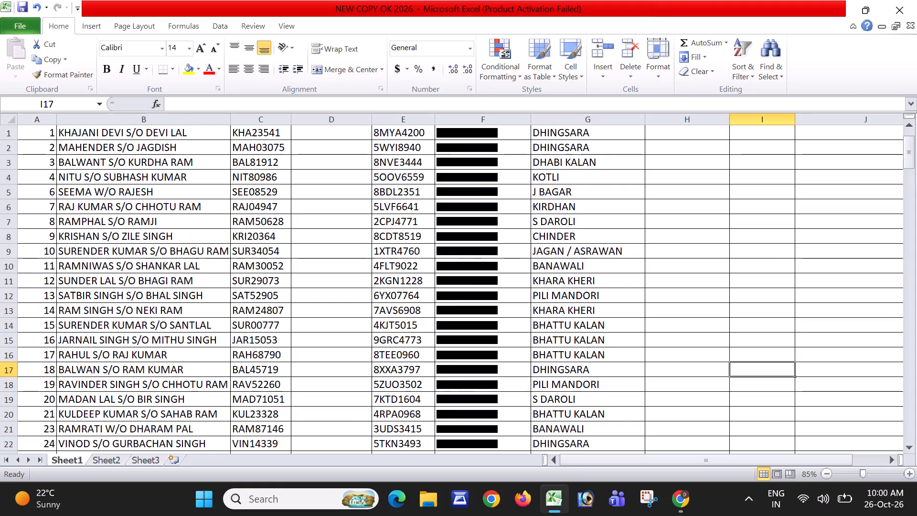
scroll(848, 239, "up", 11)
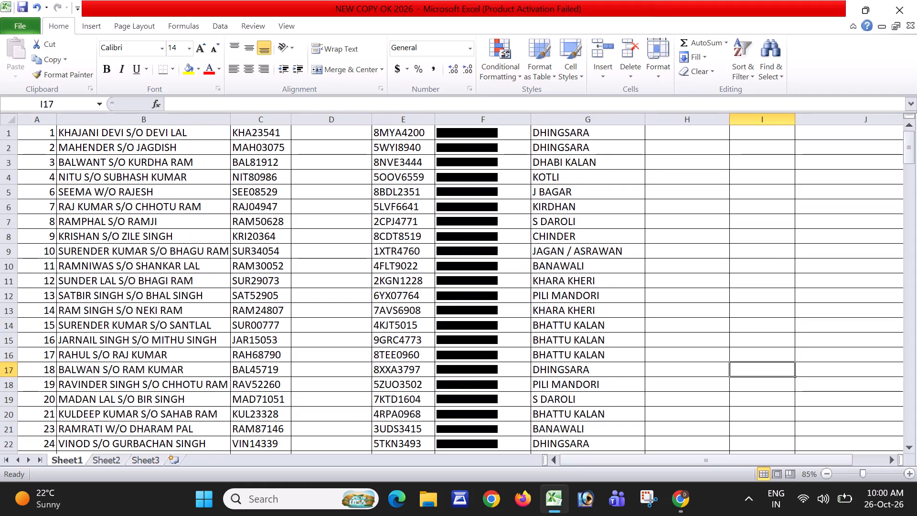
scroll(691, 201, "down", 1)
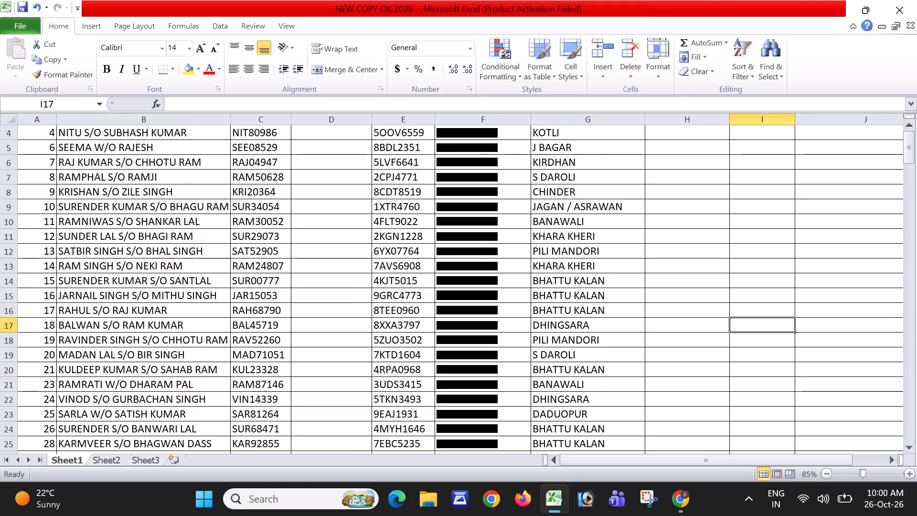
scroll(691, 201, "down", 2)
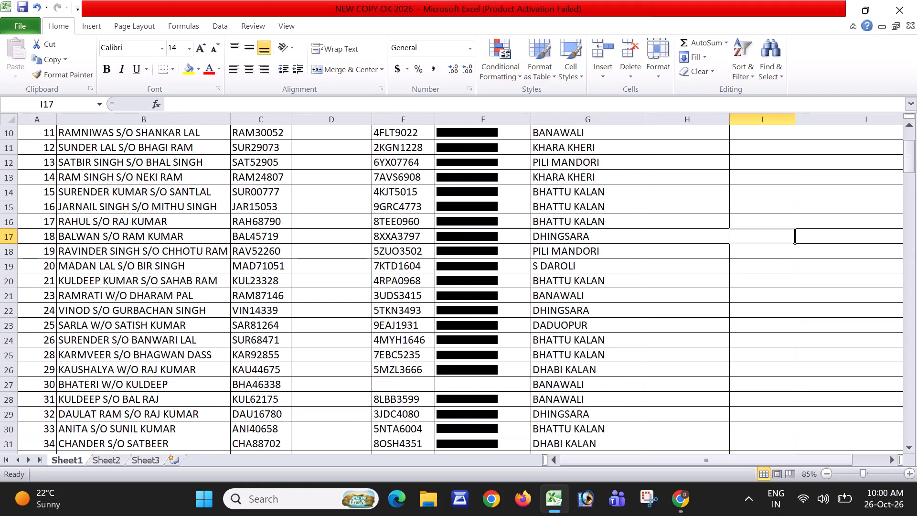
scroll(691, 201, "down", 2)
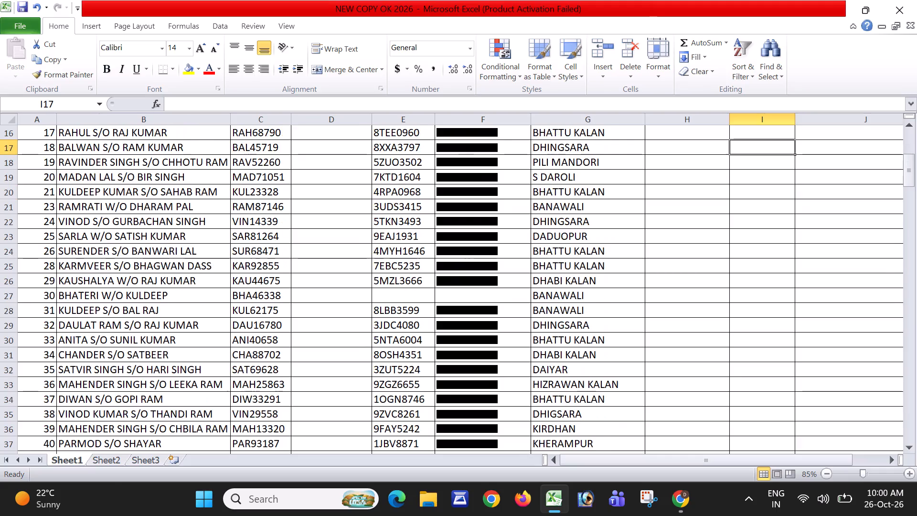
scroll(691, 201, "down", 8)
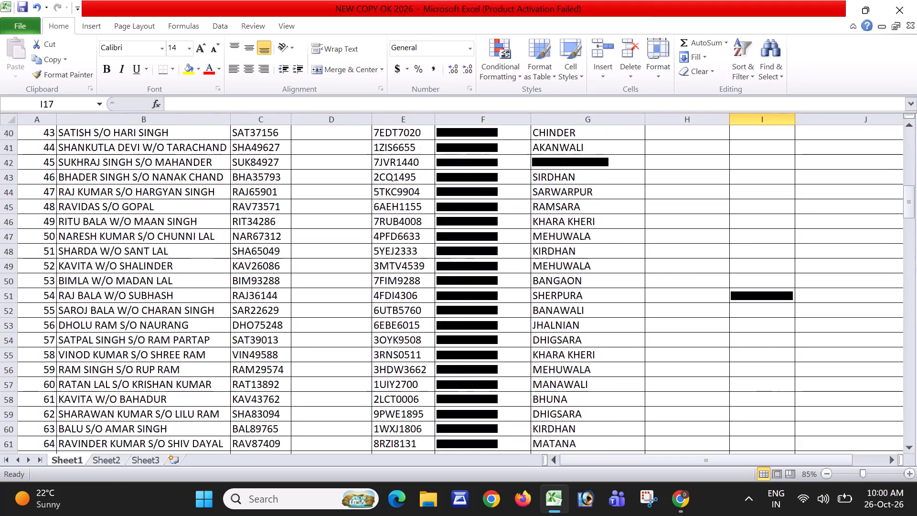
scroll(691, 203, "down", 6)
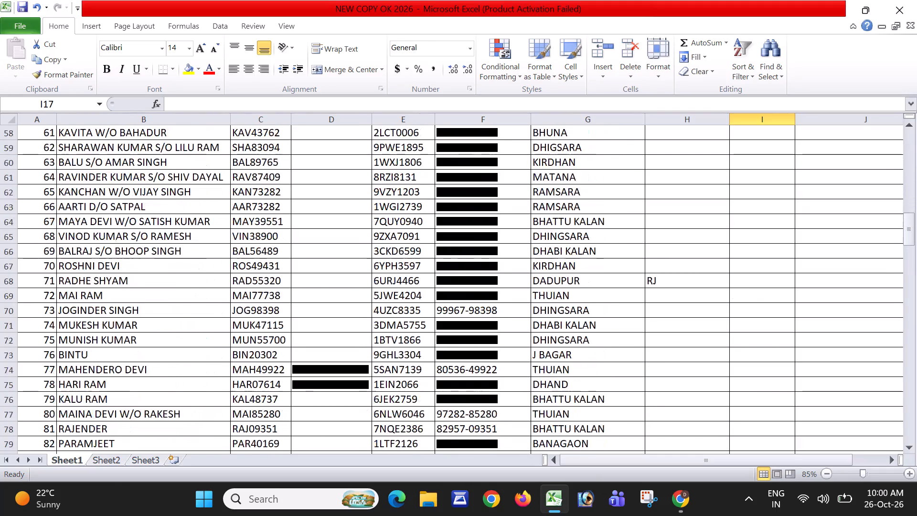
scroll(691, 203, "down", 5)
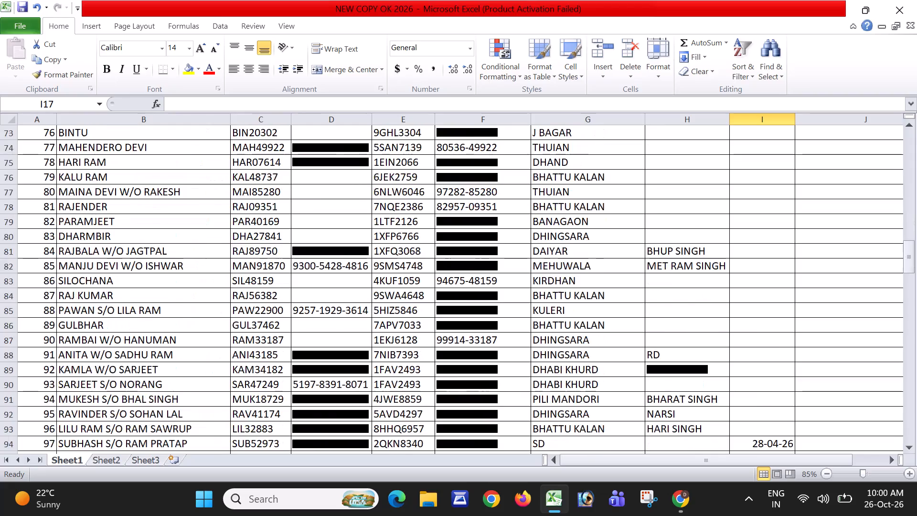
scroll(691, 203, "down", 4)
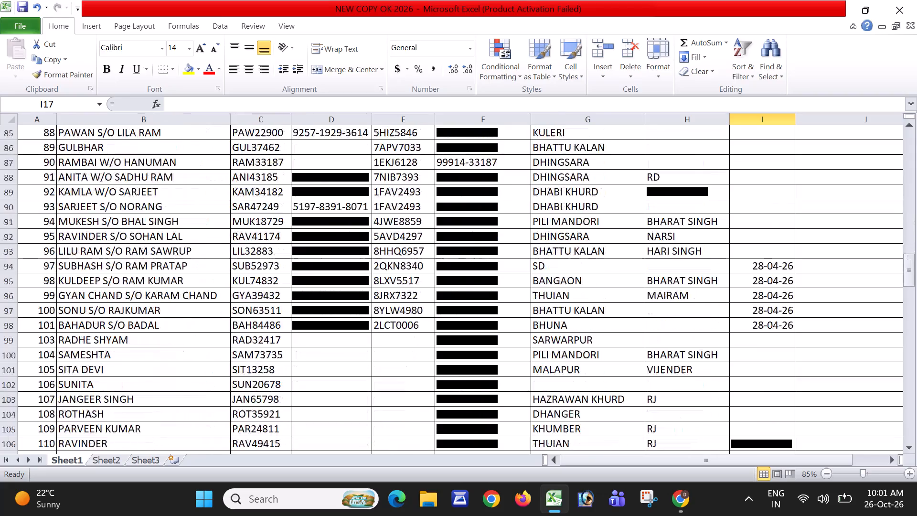
scroll(691, 203, "down", 3)
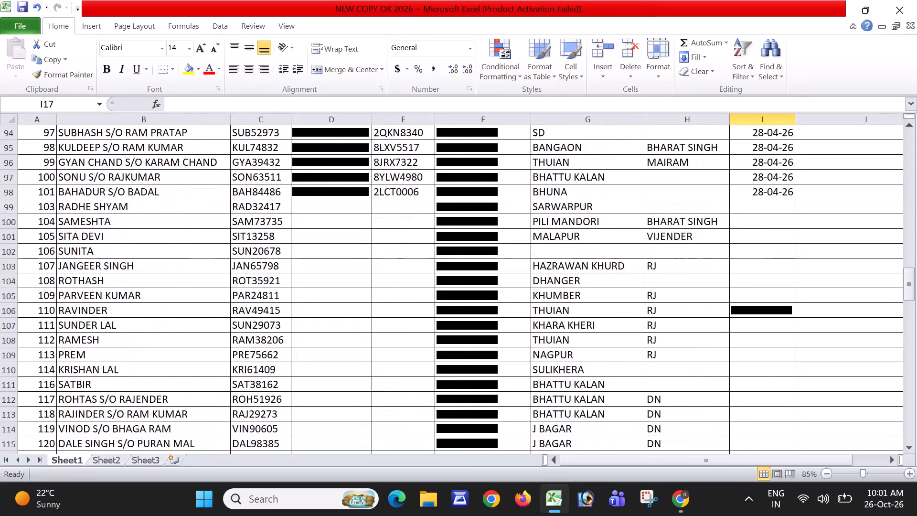
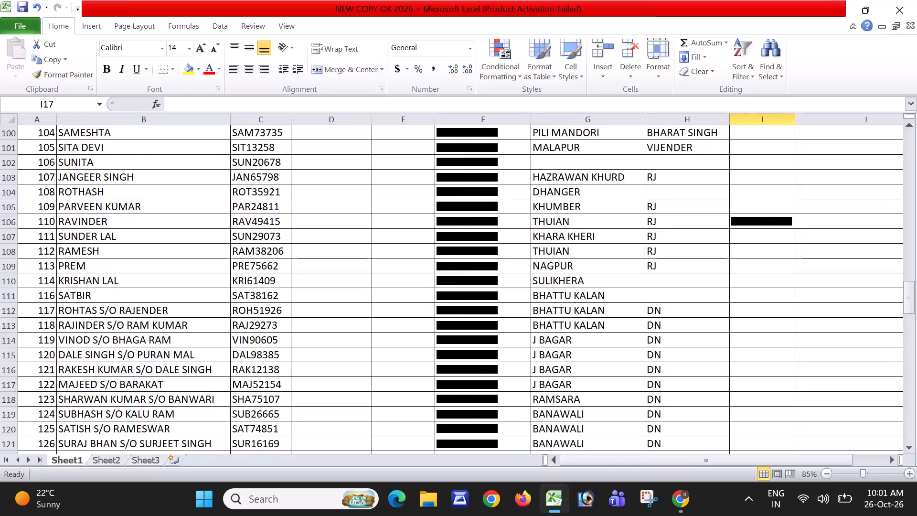
Check the village column from about row 100 to the end of the list for MANAWALI records outside their group.
scroll(691, 203, "down", 4)
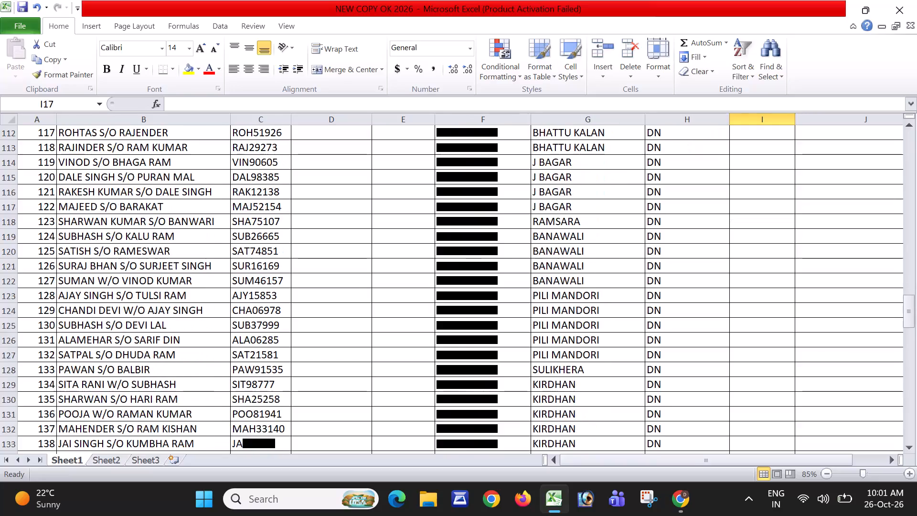
scroll(691, 203, "down", 13)
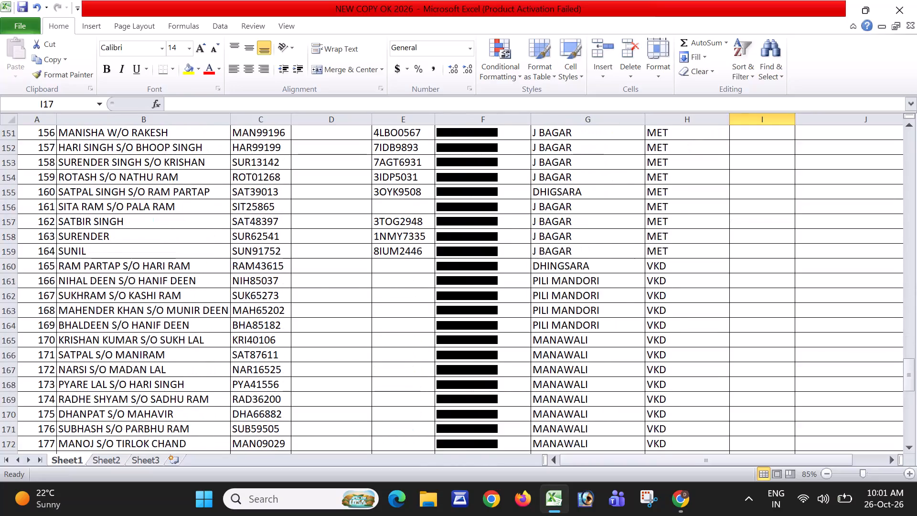
scroll(691, 203, "down", 12)
scroll(691, 203, "up", 3)
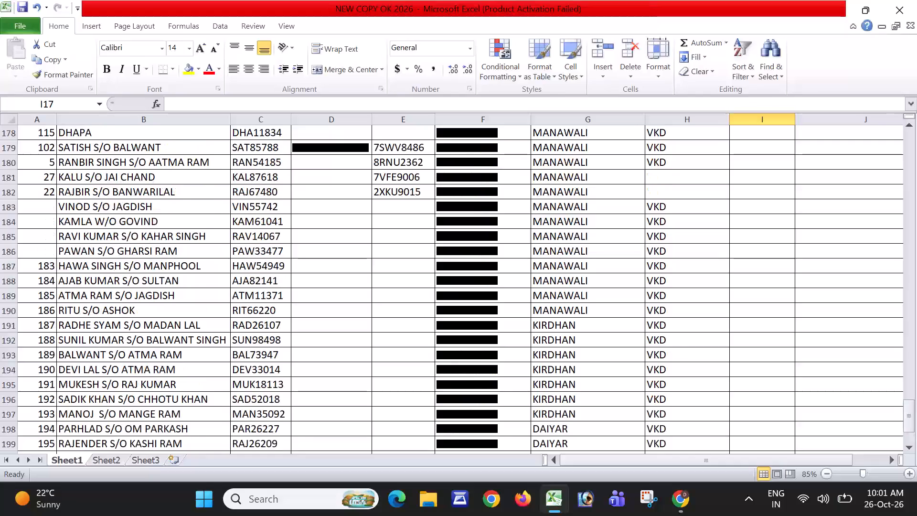
scroll(691, 203, "down", 3)
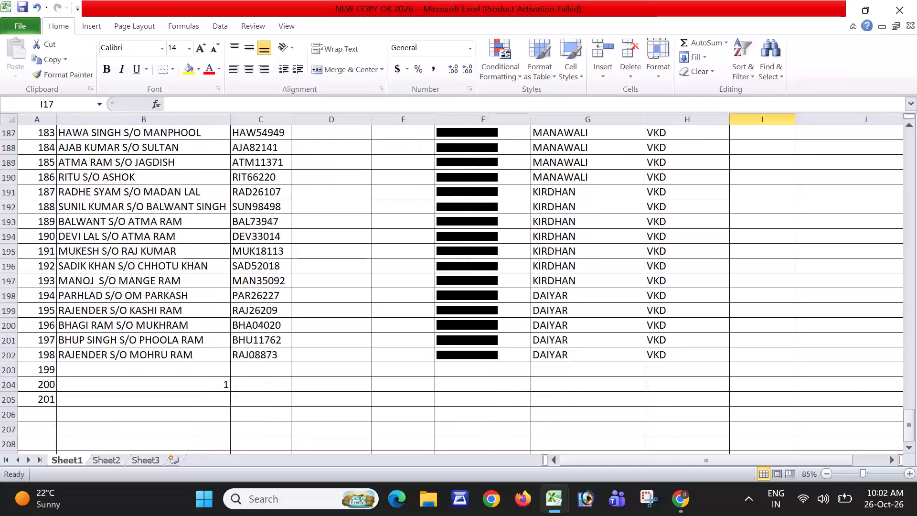
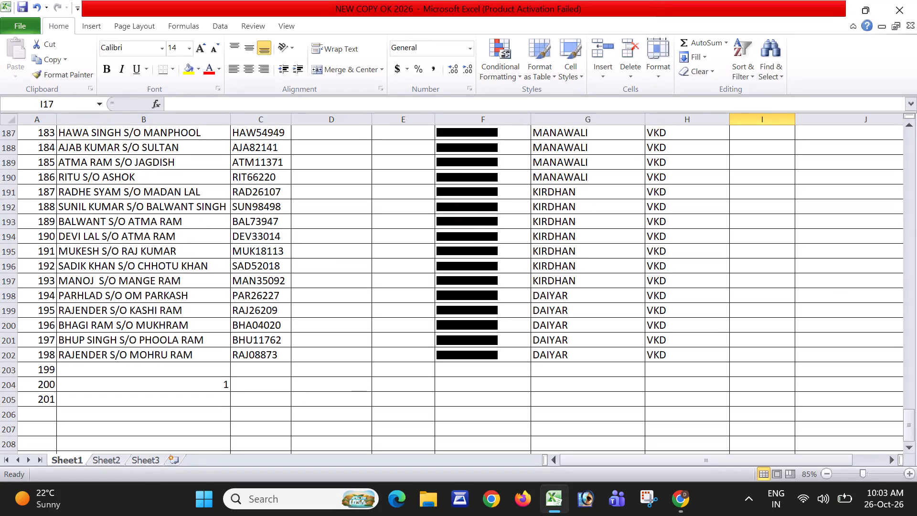
Renumber the serial numbers in column A consecutively from 1 in row 1 to 239 in row 239 by extending the series.
scroll(638, 354, "up", 13)
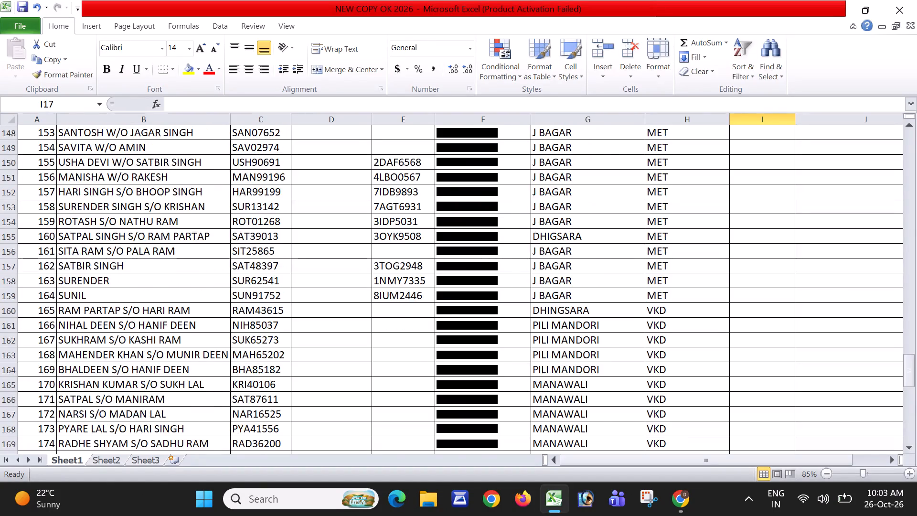
scroll(638, 354, "up", 7)
scroll(638, 354, "up", 20)
scroll(638, 354, "up", 17)
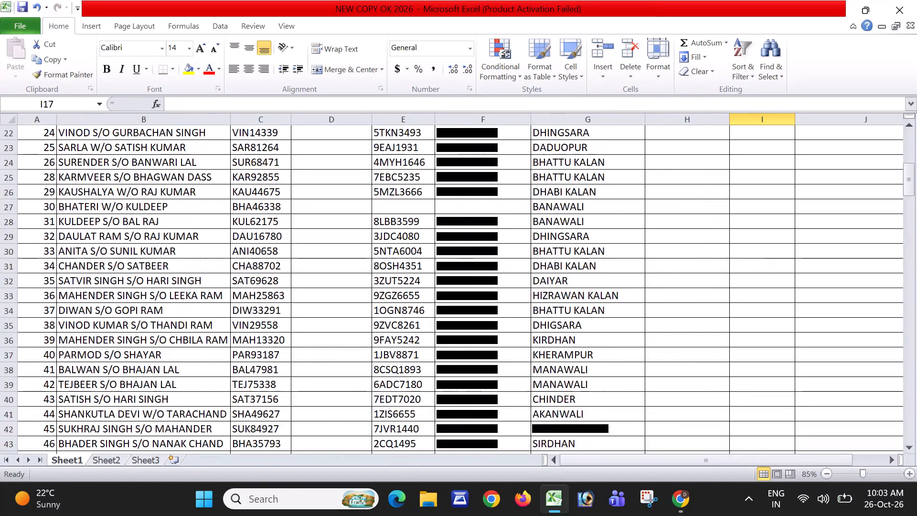
scroll(639, 333, "up", 12)
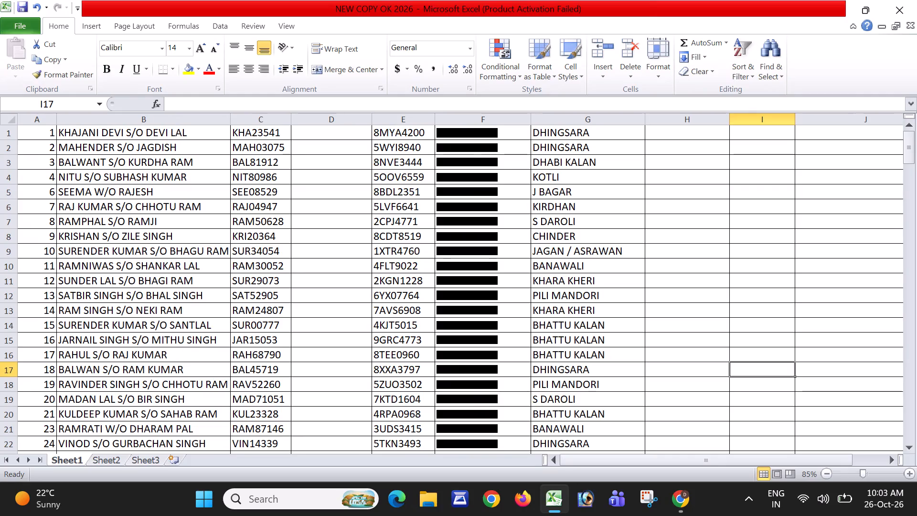
left_click_drag(35, 136, 46, 159)
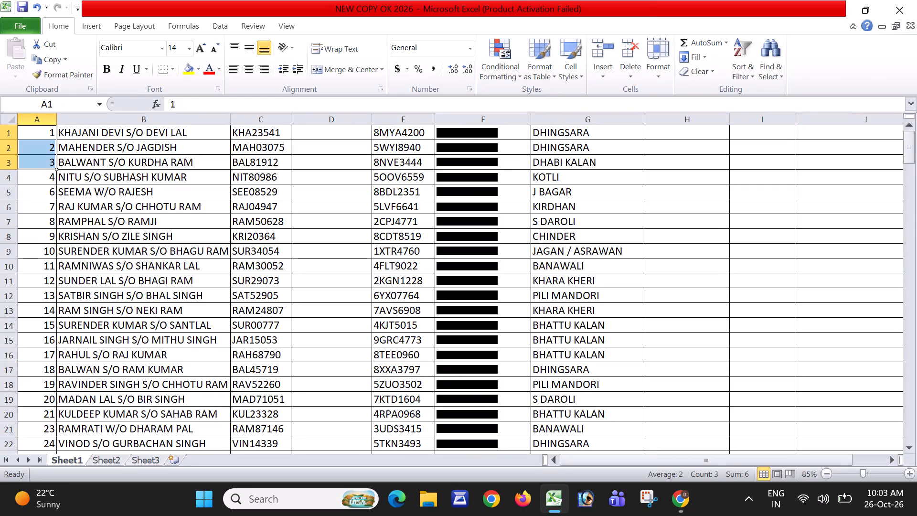
left_click(831, 215)
left_click_drag(42, 132, 47, 155)
left_click_drag(47, 155, 42, 181)
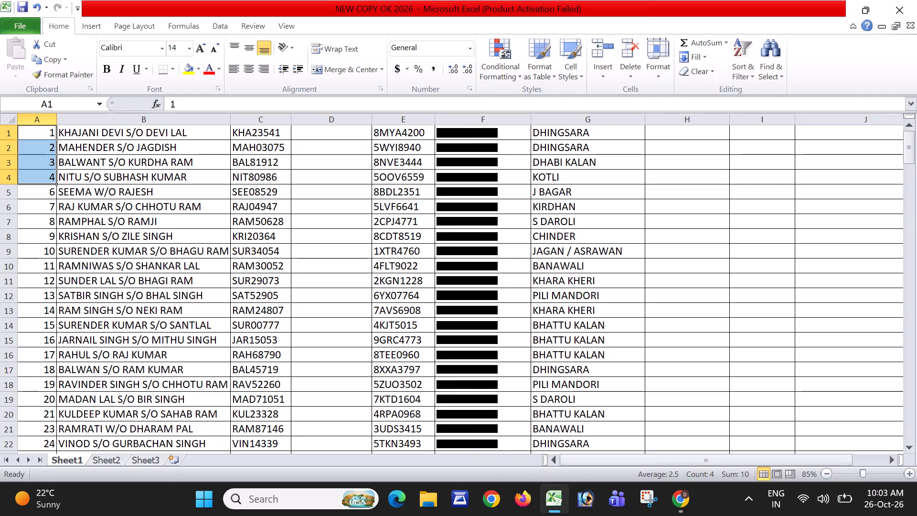
left_click_drag(55, 185, 54, 204)
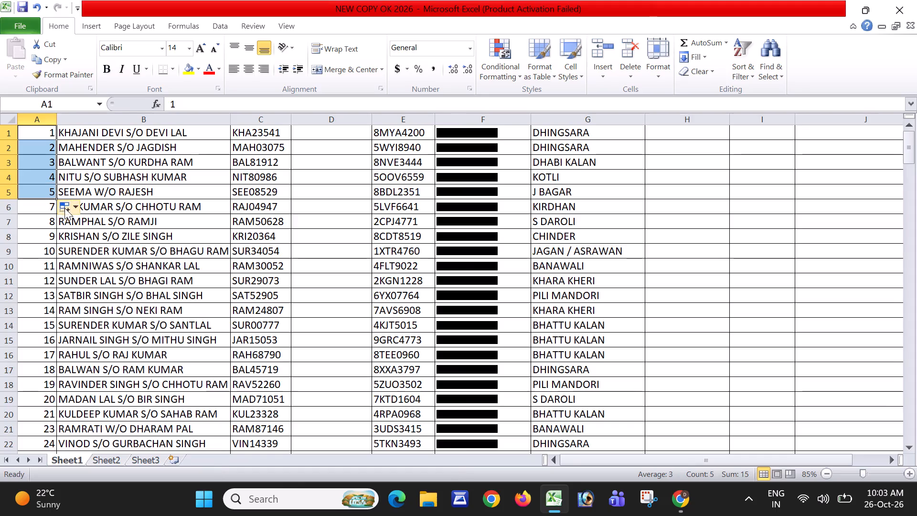
left_click_drag(56, 200, 55, 215)
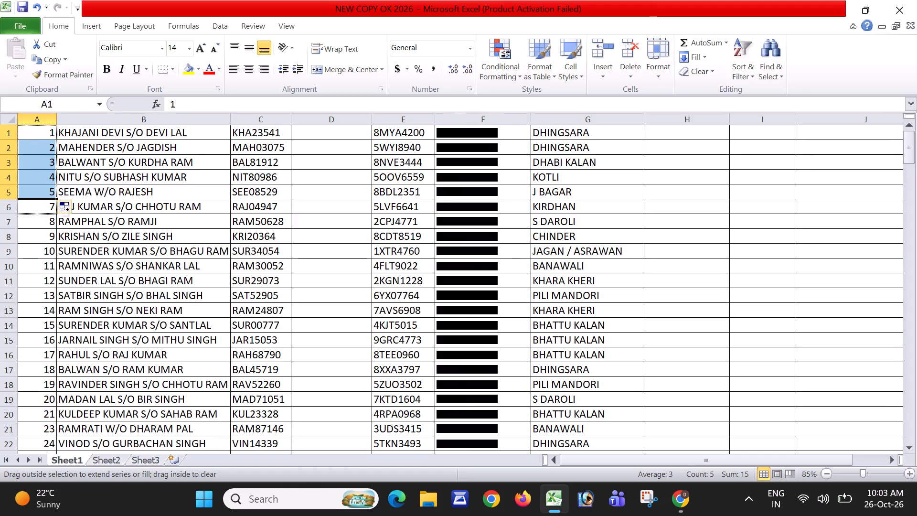
left_click_drag(55, 215, 0, 483)
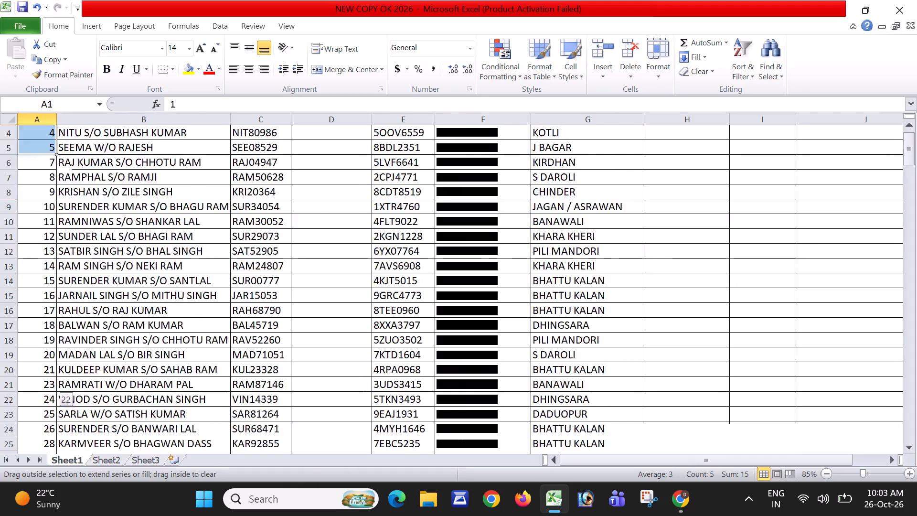
left_click_drag(0, 483, 111, 468)
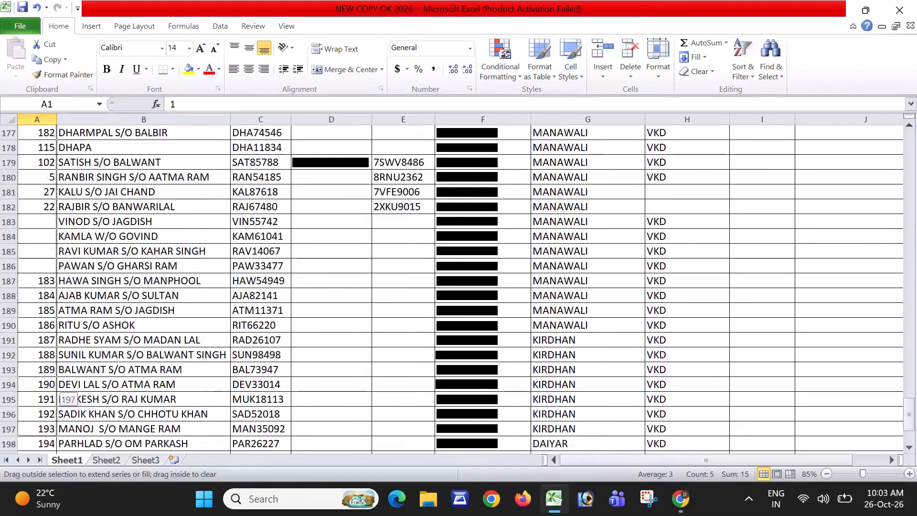
left_click_drag(111, 468, 112, 468)
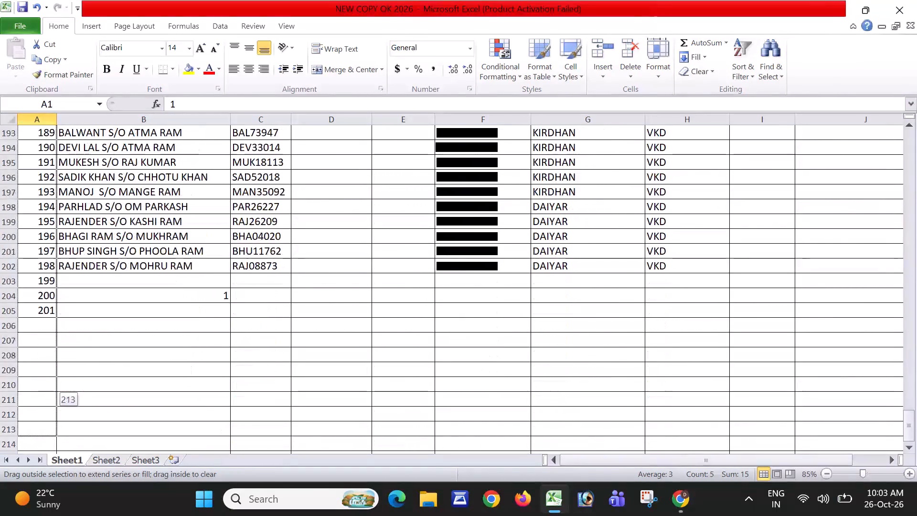
left_click_drag(112, 468, 112, 468)
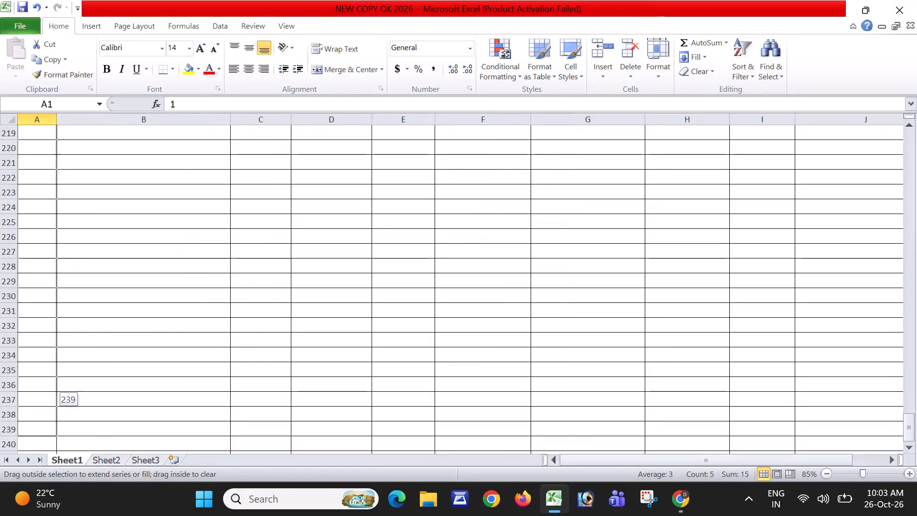
left_click(632, 301)
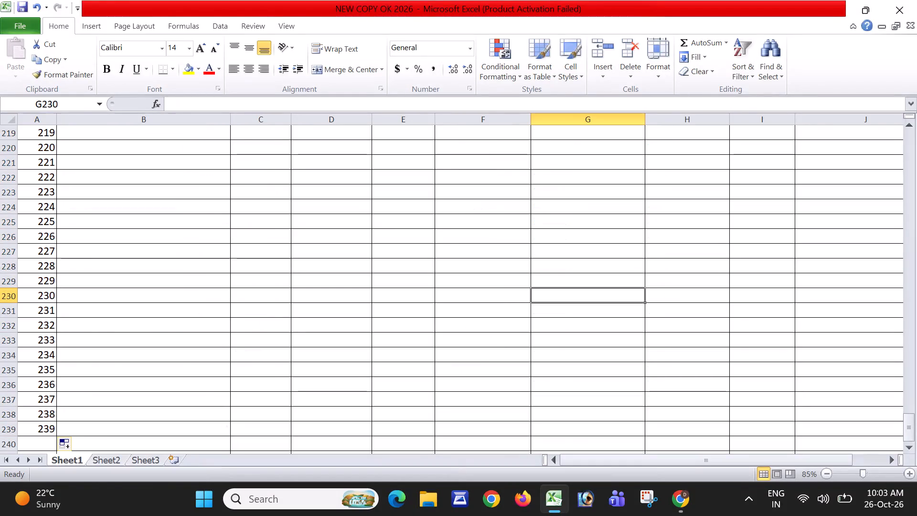
Review the renumbered list back up to row 1 and save the workbook.
scroll(544, 281, "up", 7)
scroll(544, 287, "up", 16)
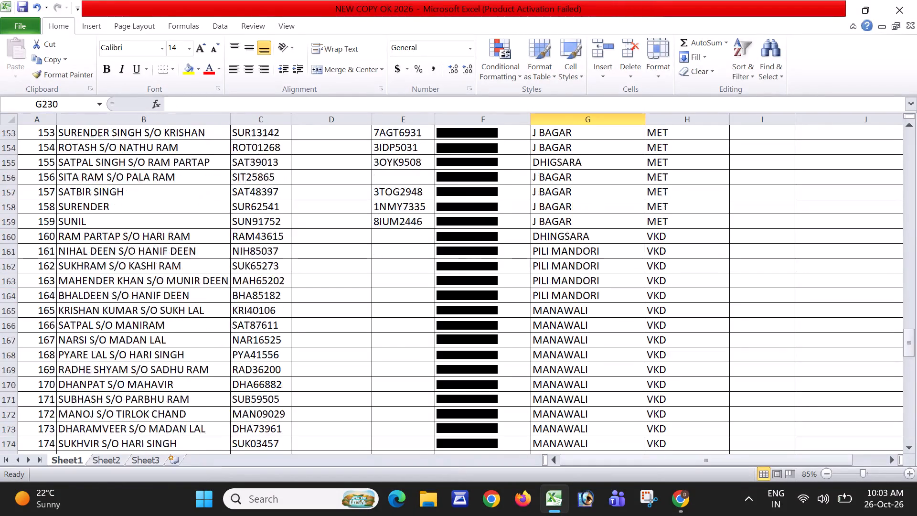
scroll(546, 288, "up", 20)
scroll(546, 288, "up", 20)
scroll(546, 288, "up", 4)
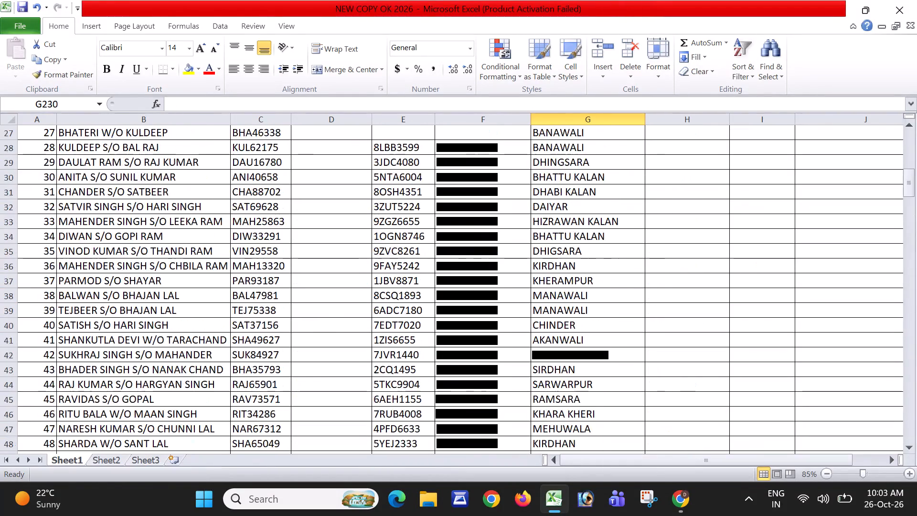
scroll(546, 288, "up", 13)
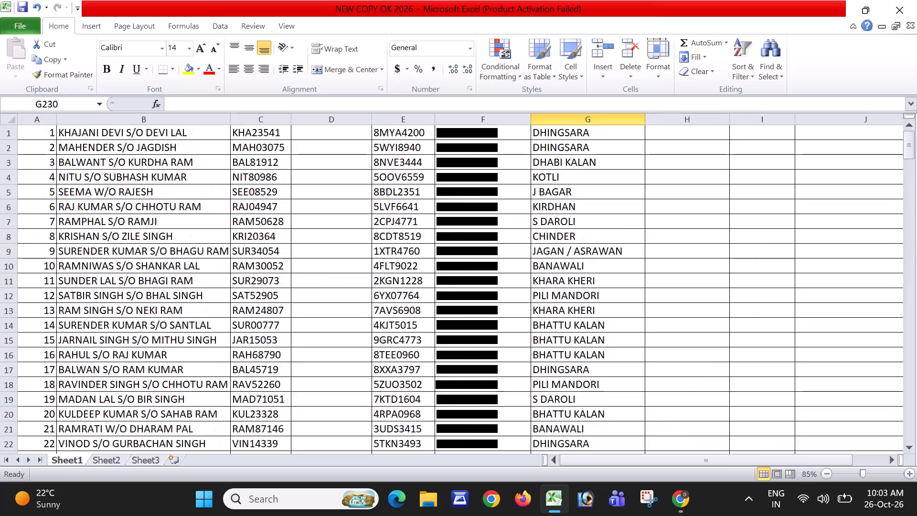
key("ctrl+s")
key("ctrl+s")
key("ctrl+s")
key("ctrl+s")
key("ctrl+s")
key("ctrl+s")
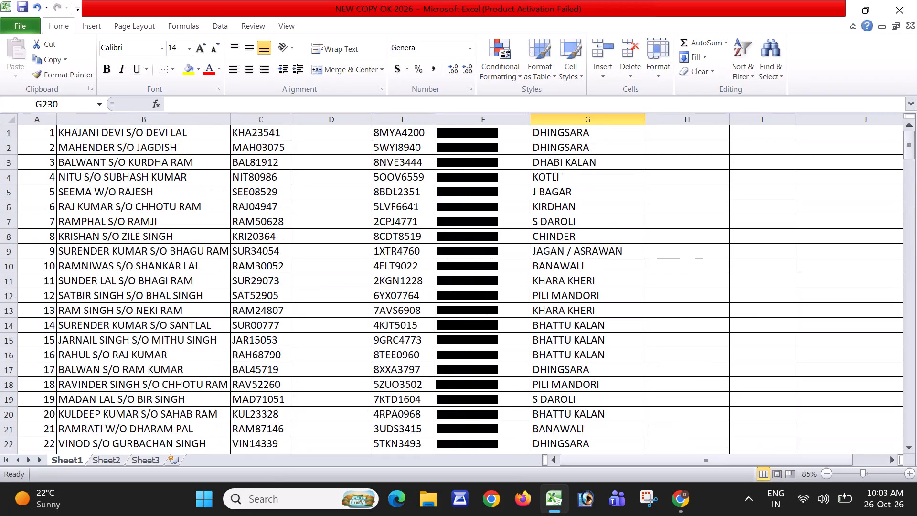
Clear the stray 1 from cell B204 below the end of the list.
scroll(442, 280, "up", 13)
scroll(443, 276, "down", 15)
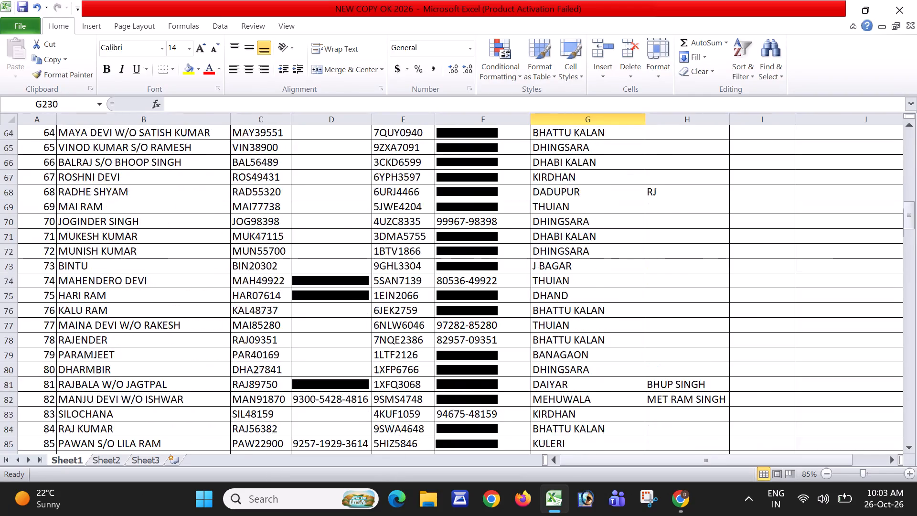
scroll(443, 279, "down", 20)
scroll(443, 279, "down", 20)
scroll(443, 279, "down", 7)
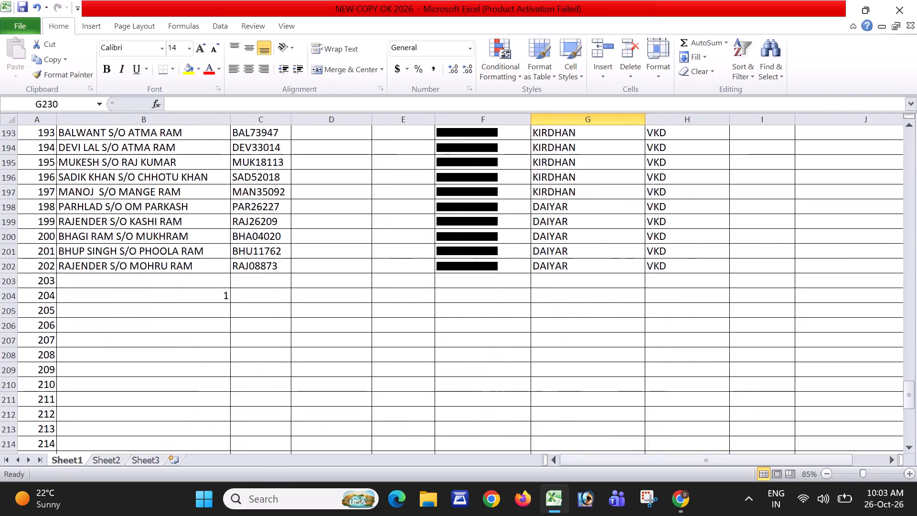
scroll(443, 278, "down", 7)
scroll(443, 277, "up", 5)
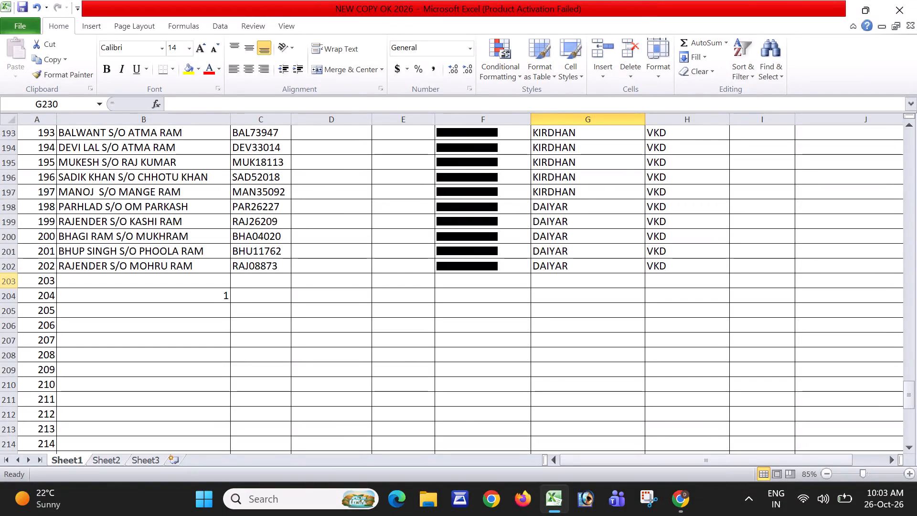
double_click(217, 296)
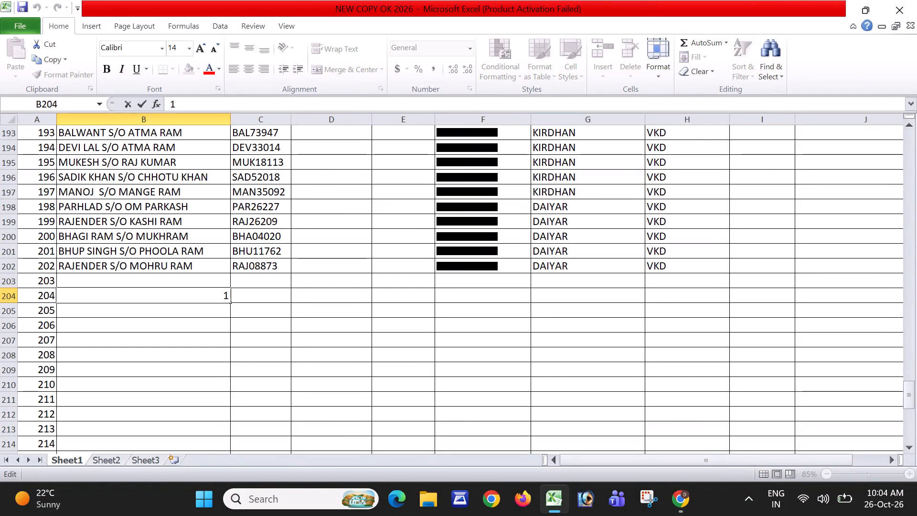
left_click(227, 295)
key("BackSpace")
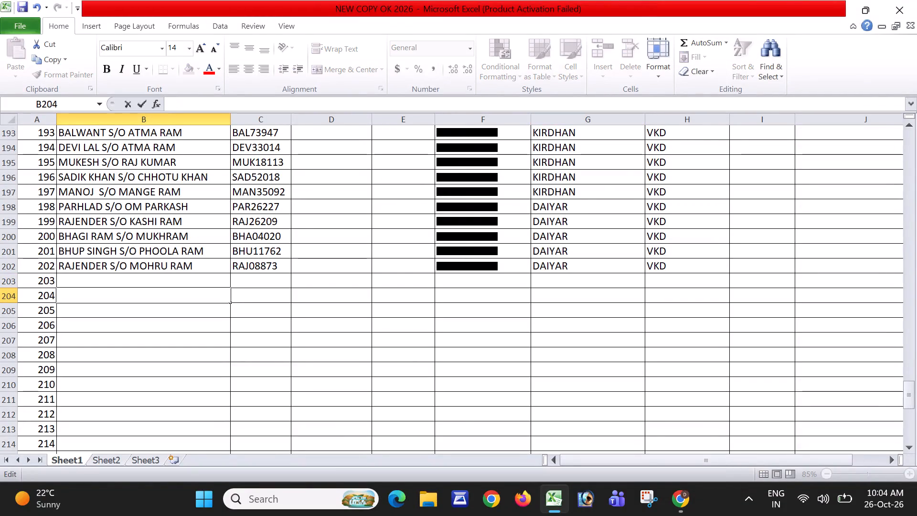
Enter the new person's name with the father's name (S/O) in capitals in cell B203, the first empty row of the list.
double_click(112, 280)
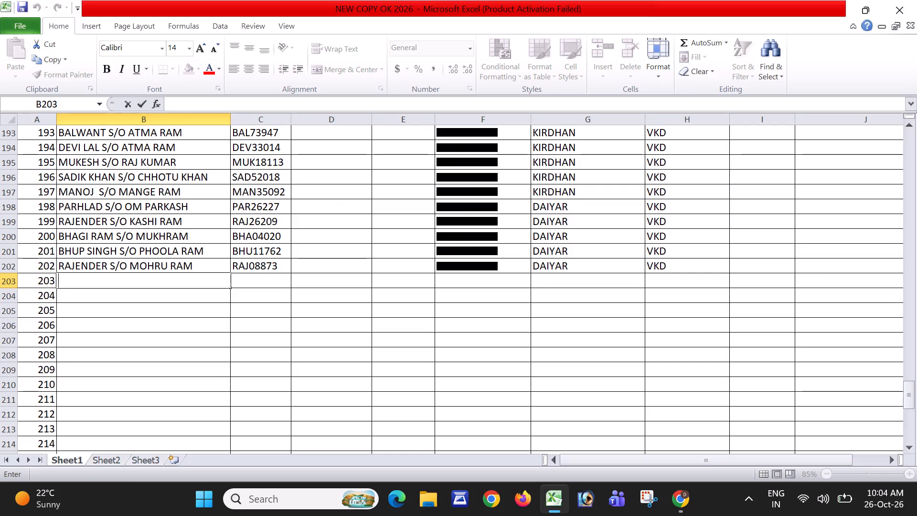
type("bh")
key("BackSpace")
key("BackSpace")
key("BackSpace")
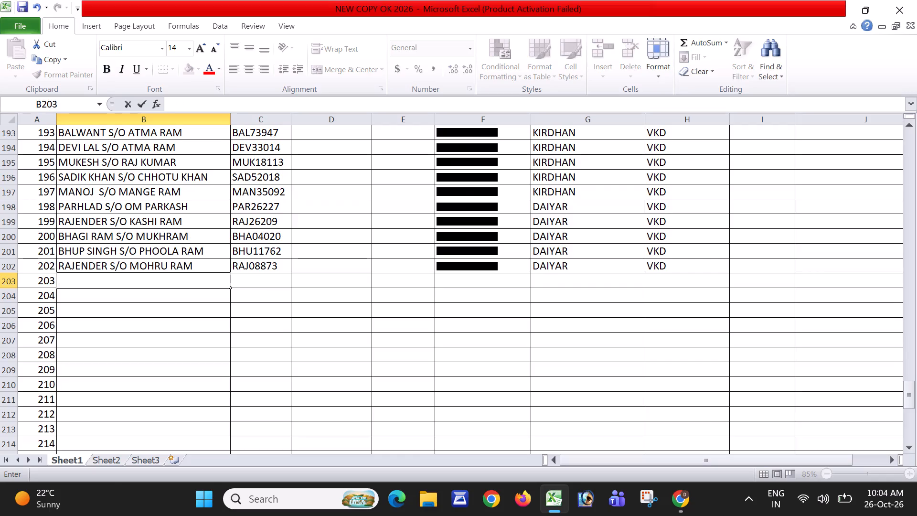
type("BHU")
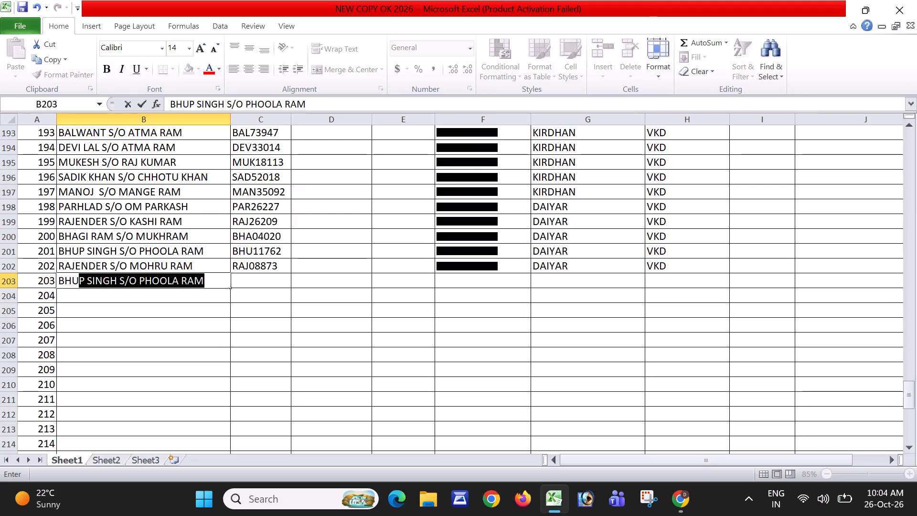
double_click(215, 286)
key("BackSpace")
key("BackSpace")
key("BackSpace")
key("BackSpace")
key("BackSpace")
key("BackSpace")
key("BackSpace")
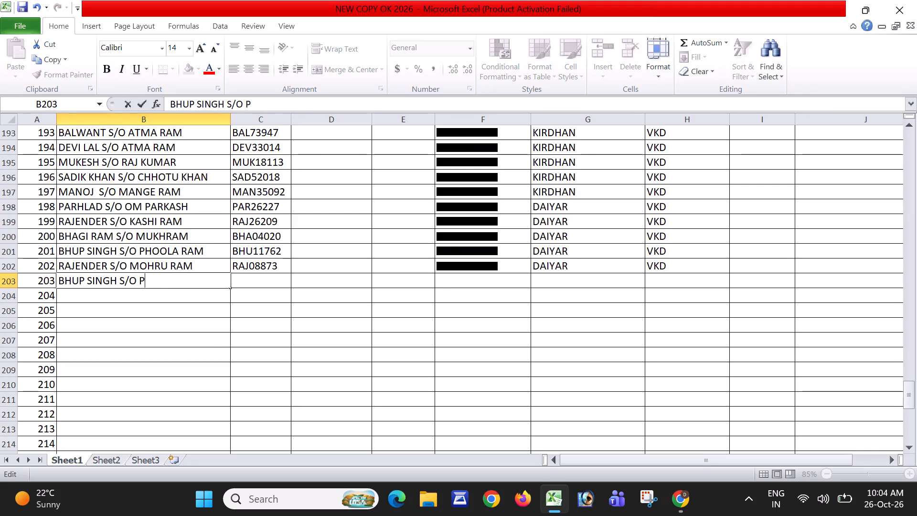
key("BackSpace")
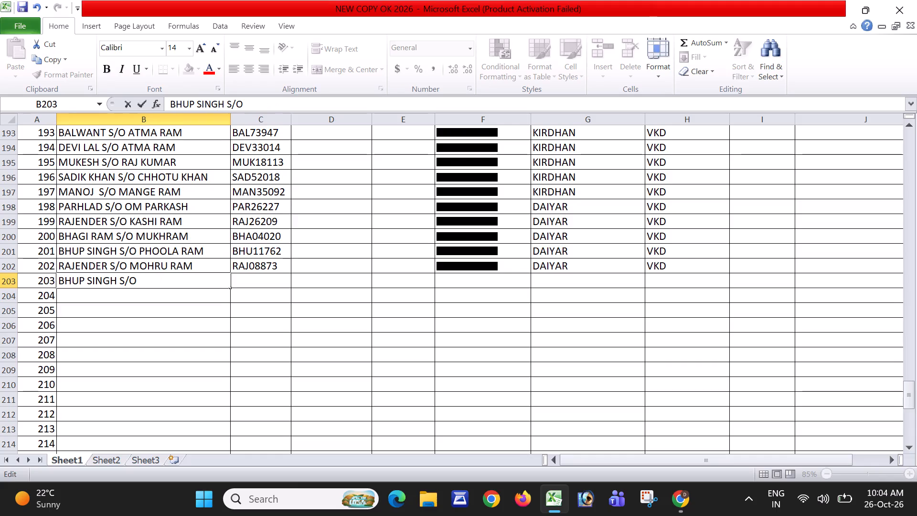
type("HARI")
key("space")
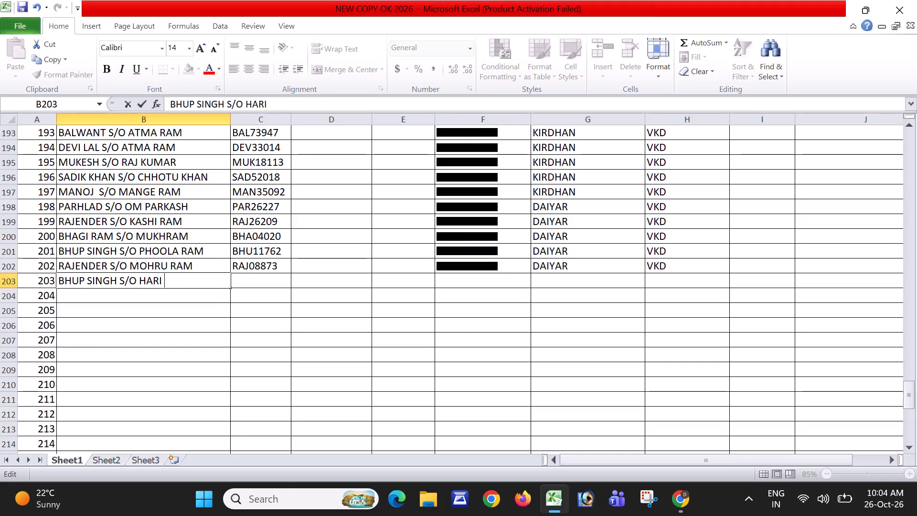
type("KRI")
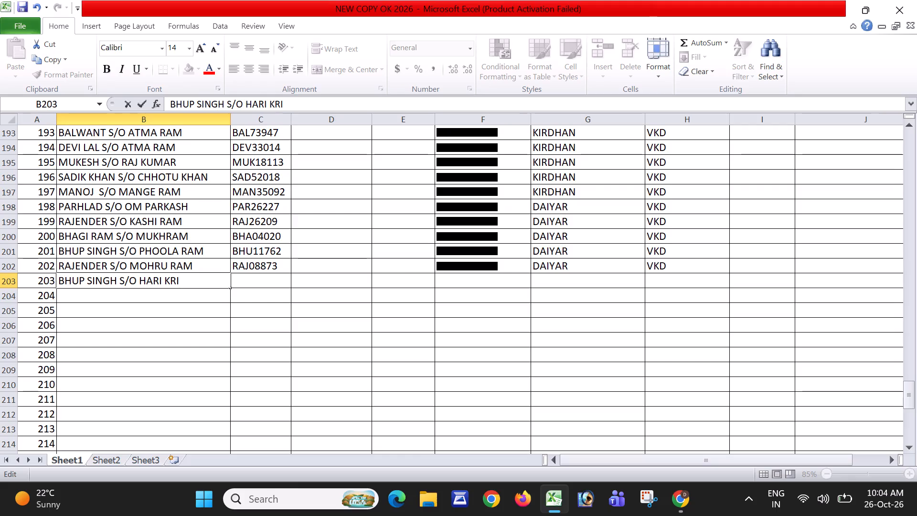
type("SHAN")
Enter the new person's ID code in cell C203, using the name's first three letters followed by five digits.
left_click(266, 282)
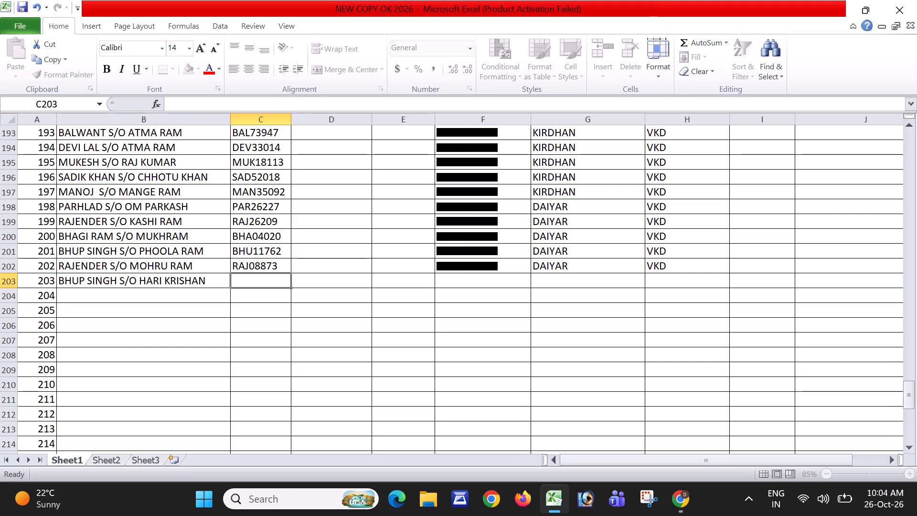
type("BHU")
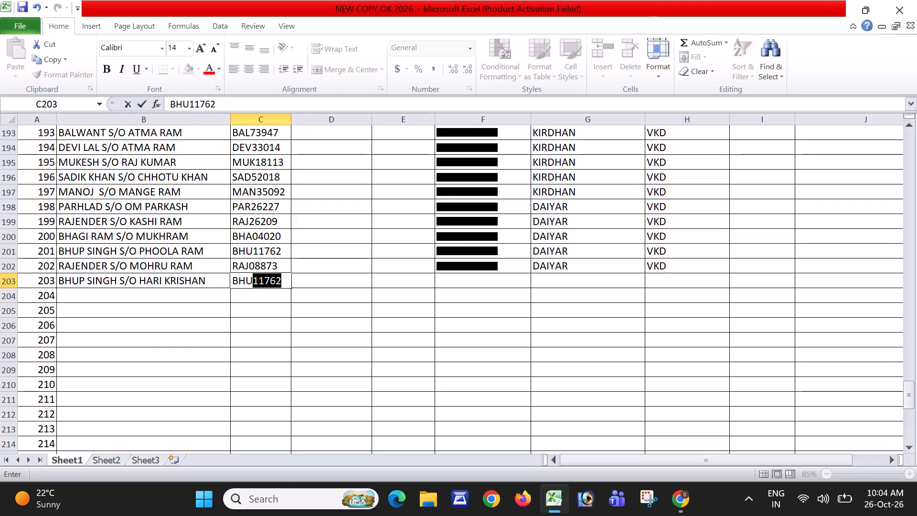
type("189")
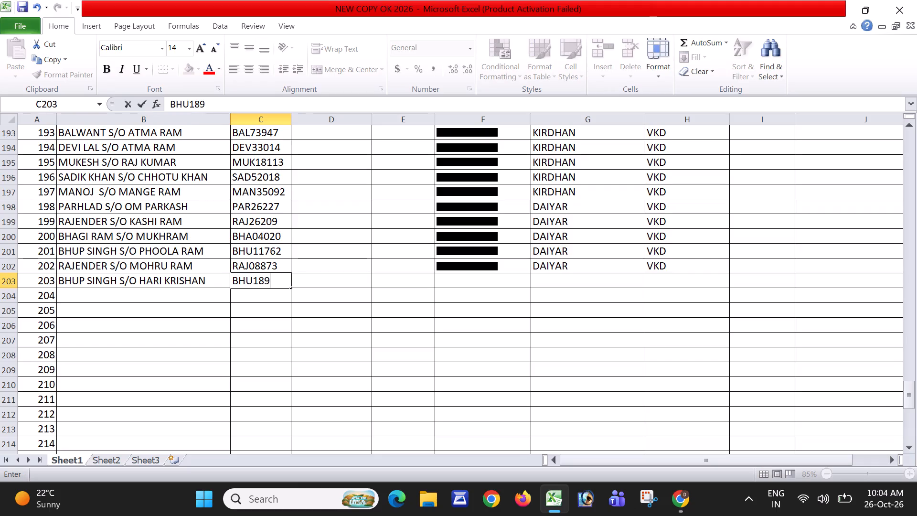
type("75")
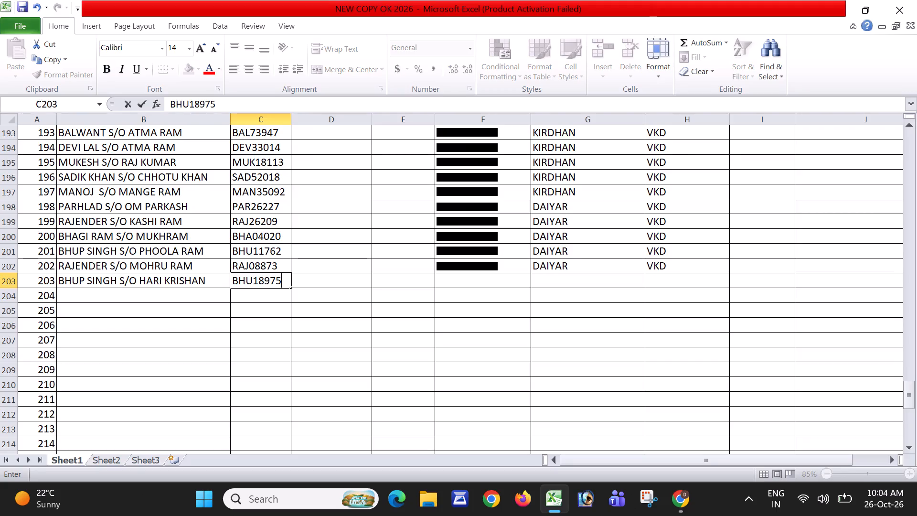
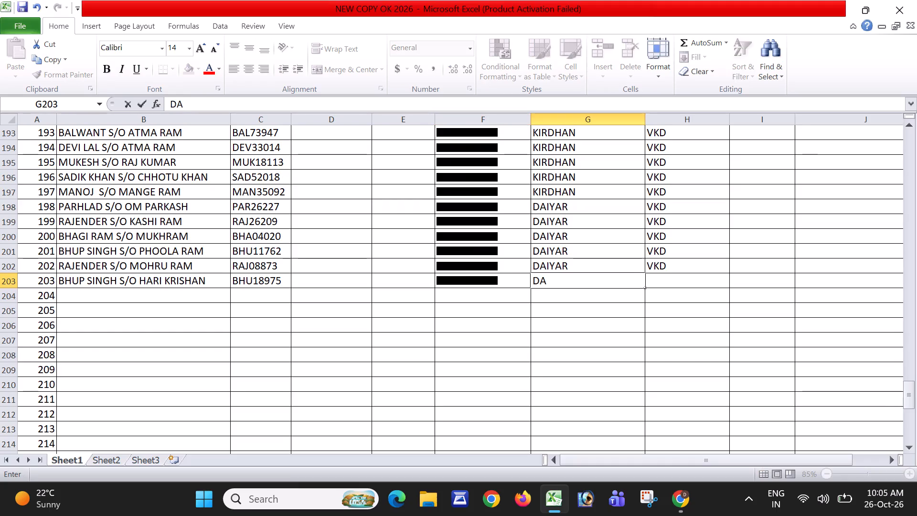
Complete the new record in row 203 with village DAIYAR and VKD in column H, and save the workbook.
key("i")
double_click(672, 282)
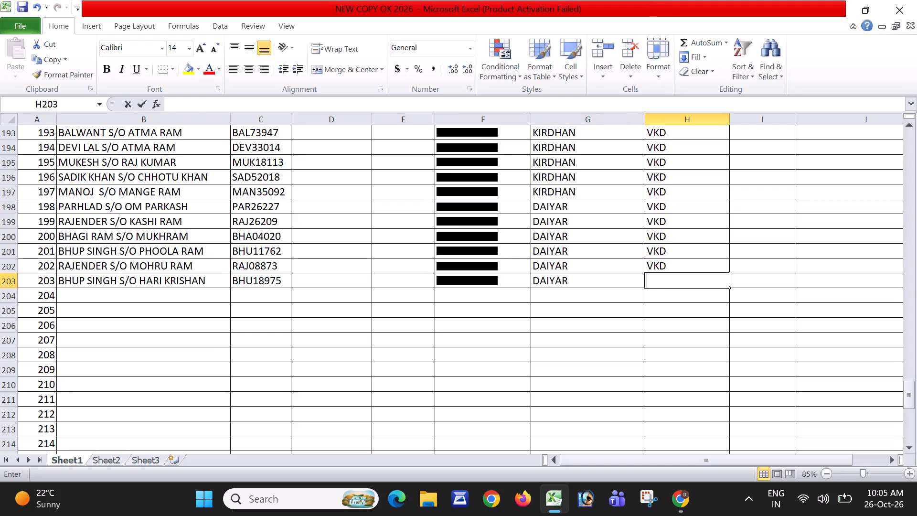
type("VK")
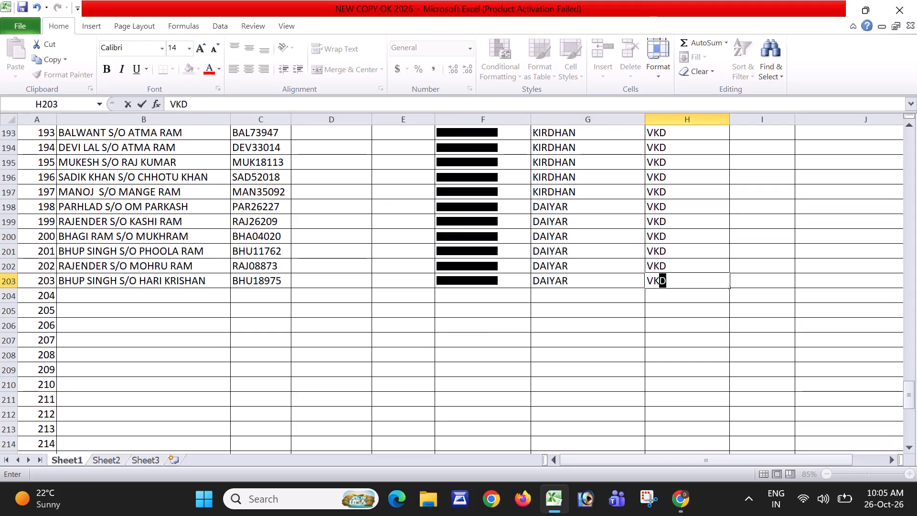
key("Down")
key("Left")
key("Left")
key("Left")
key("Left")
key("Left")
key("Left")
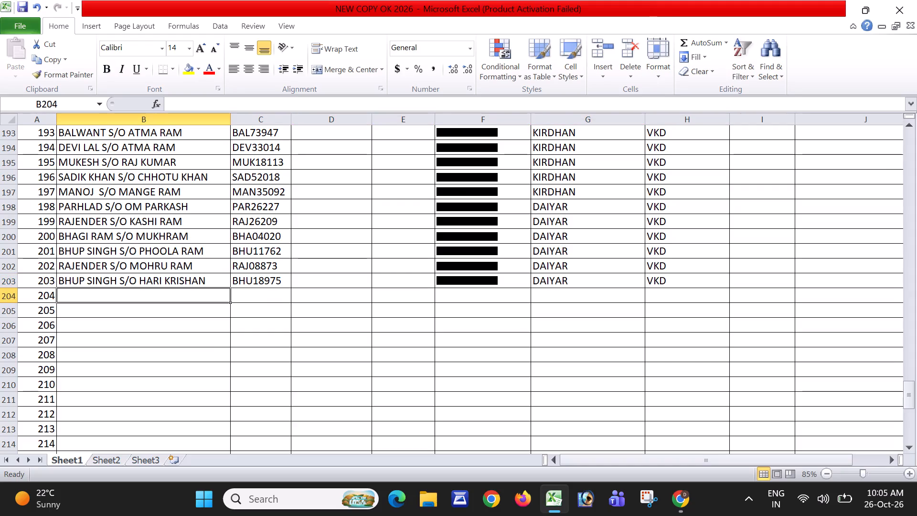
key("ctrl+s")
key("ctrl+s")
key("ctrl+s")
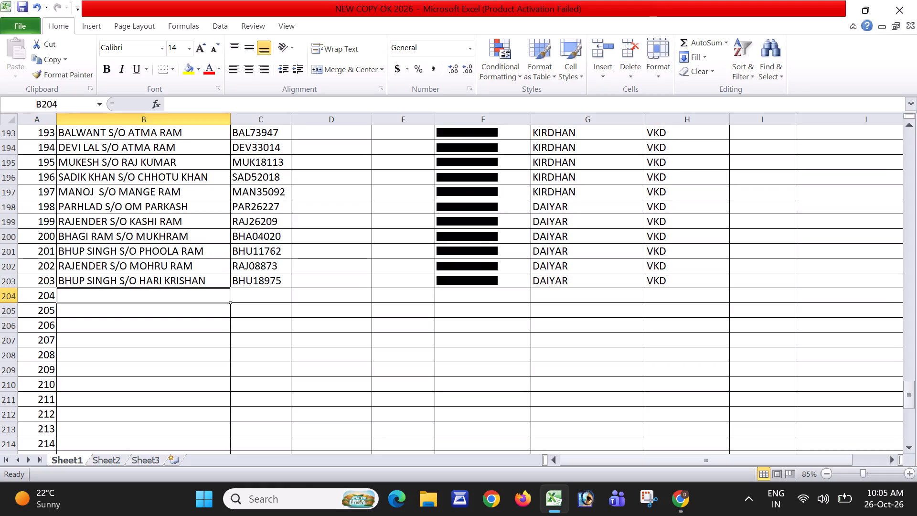
Search the sheet for the person's ID code that starts with RAN.
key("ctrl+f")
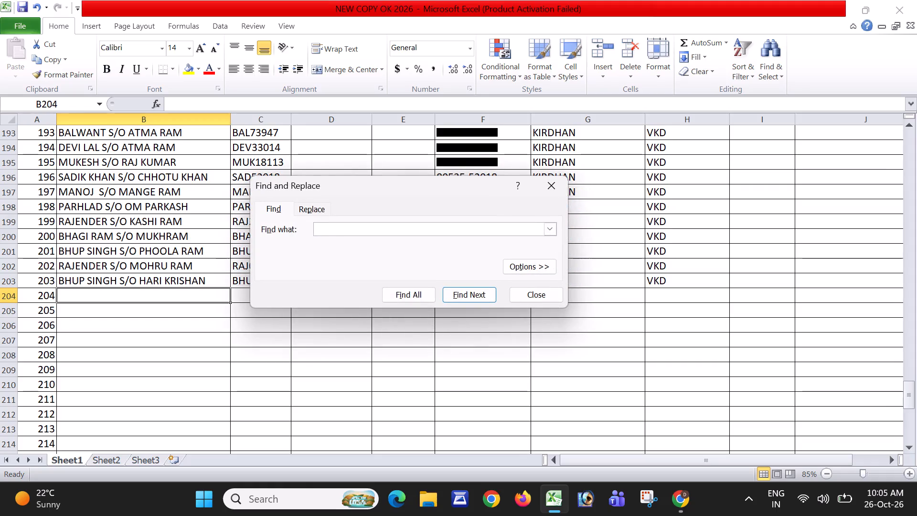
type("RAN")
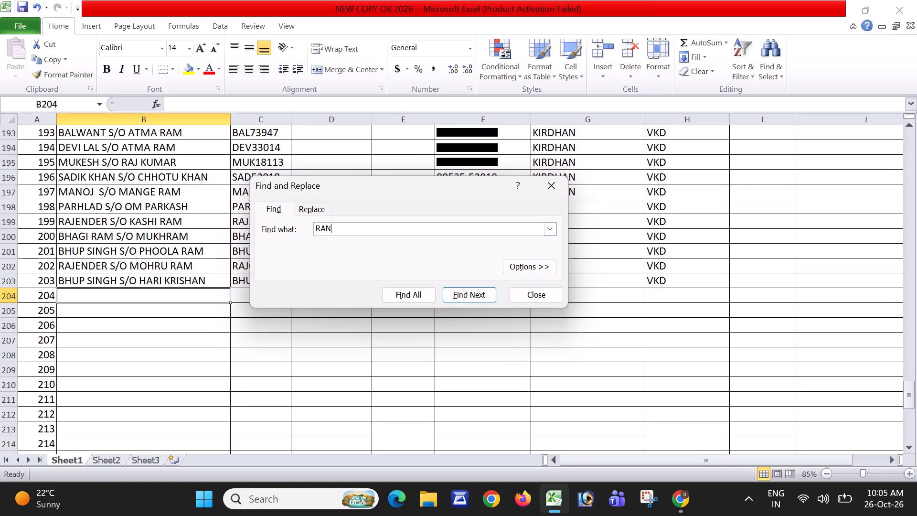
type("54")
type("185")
left_click(469, 292)
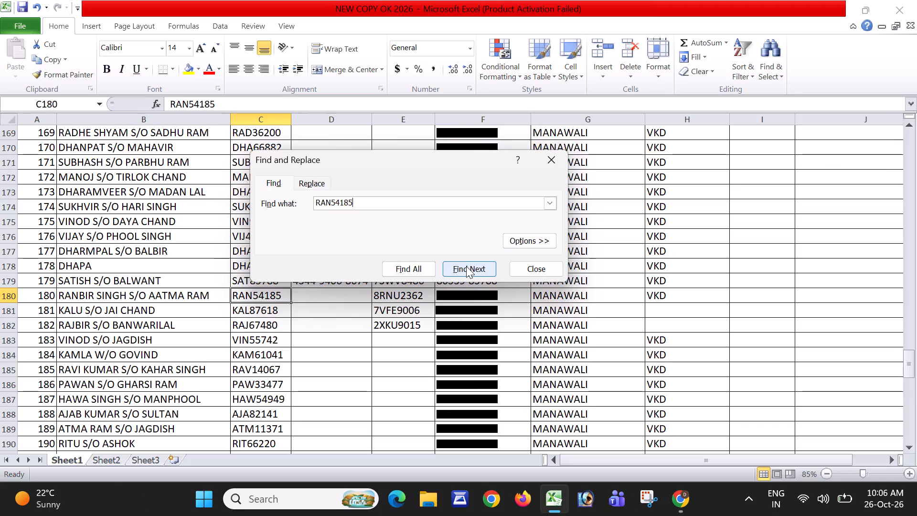
Search the sheet for the person's ID code that starts with TEJ.
key("BackSpace")
key("BackSpace")
key("BackSpace")
key("BackSpace")
key("BackSpace")
key("BackSpace")
key("BackSpace")
key("BackSpace")
key("BackSpace")
key("BackSpace")
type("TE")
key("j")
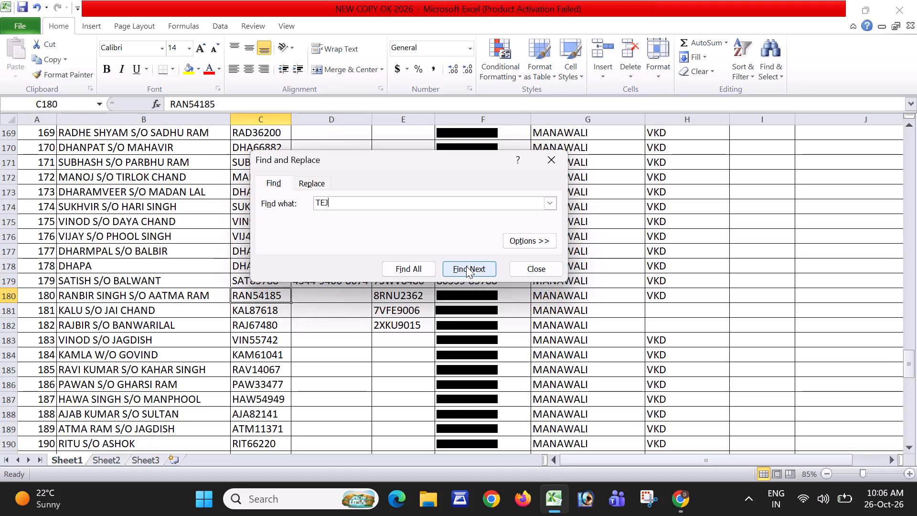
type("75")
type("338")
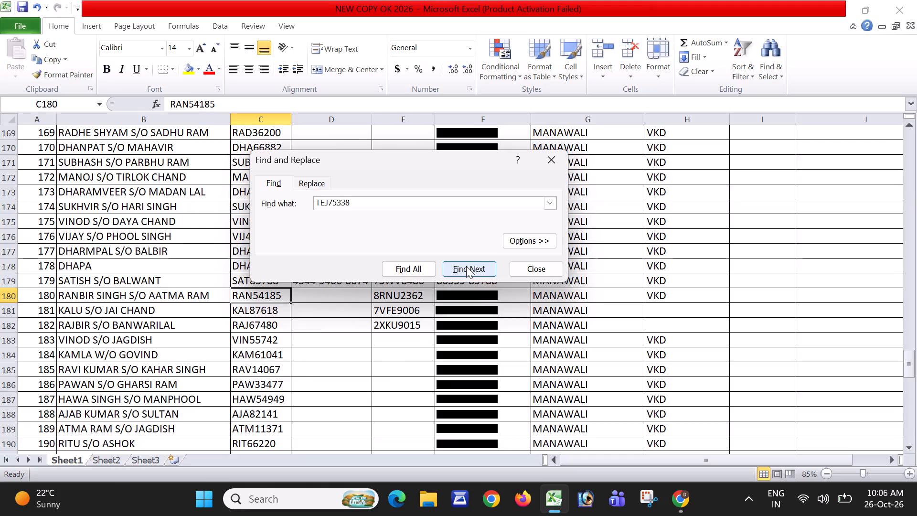
left_click(466, 266)
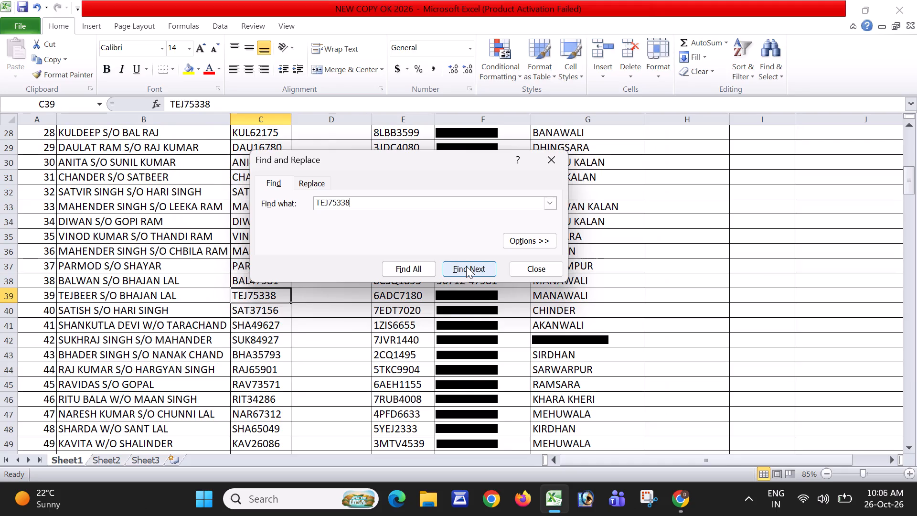
left_click(552, 158)
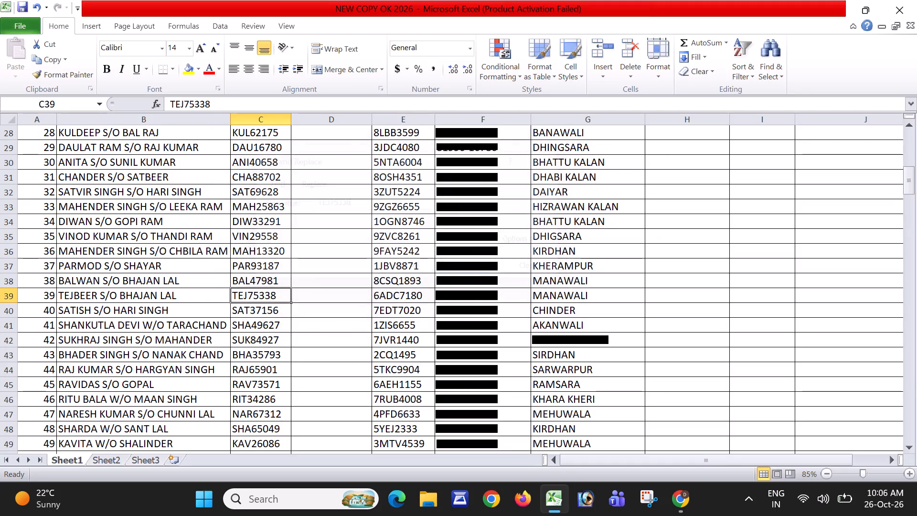
Copy the whole MANAWALI record in row 39 and insert it above row 180, within the MANAWALI group.
left_click(10, 296)
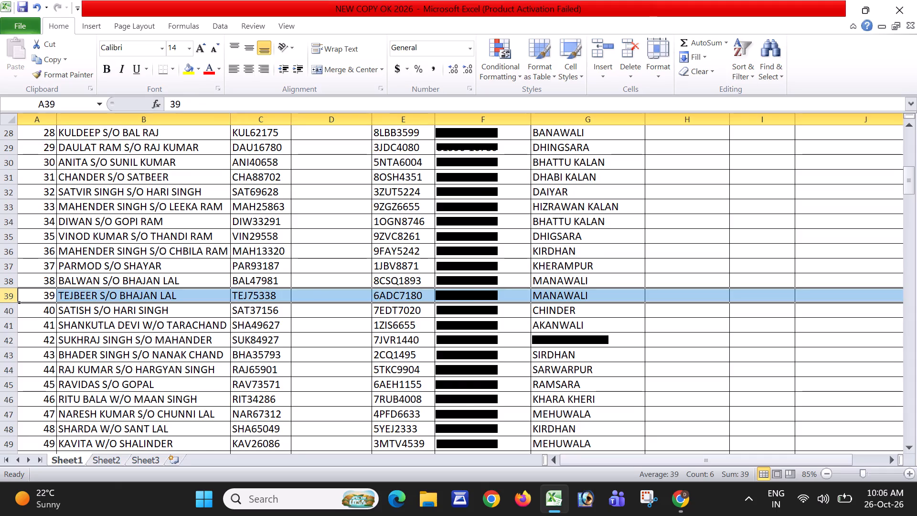
key("ctrl+c")
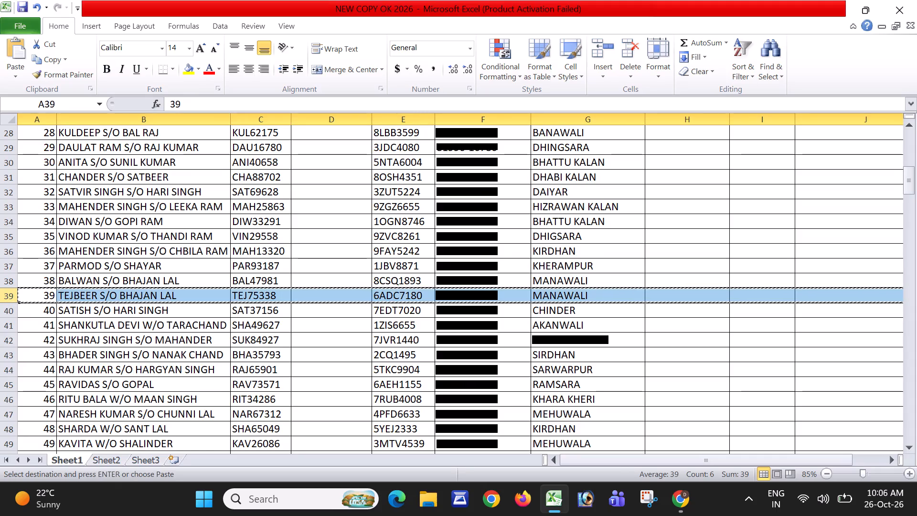
scroll(327, 323, "down", 5)
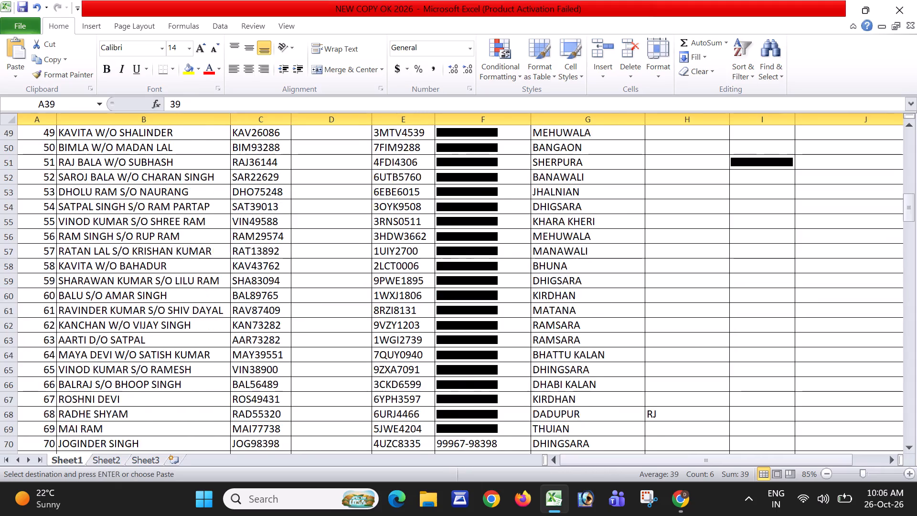
scroll(327, 323, "down", 8)
scroll(327, 323, "down", 15)
scroll(328, 323, "down", 7)
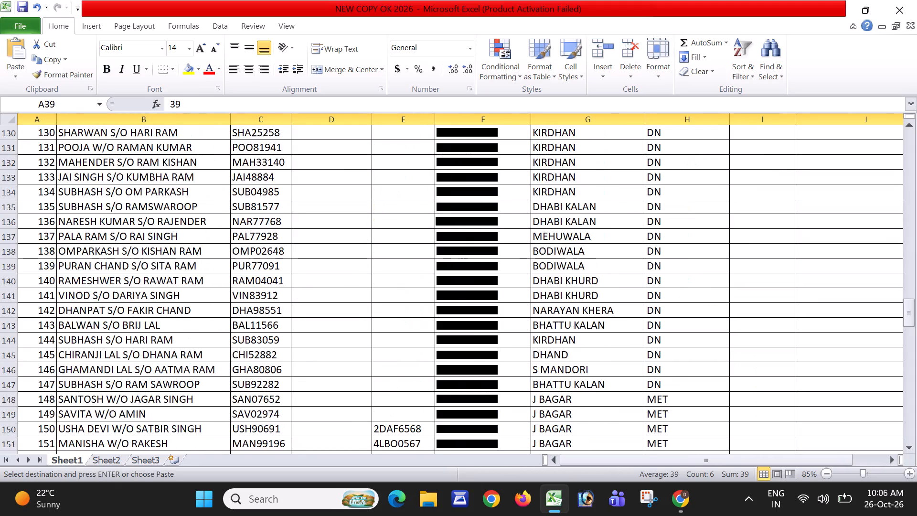
scroll(328, 323, "down", 11)
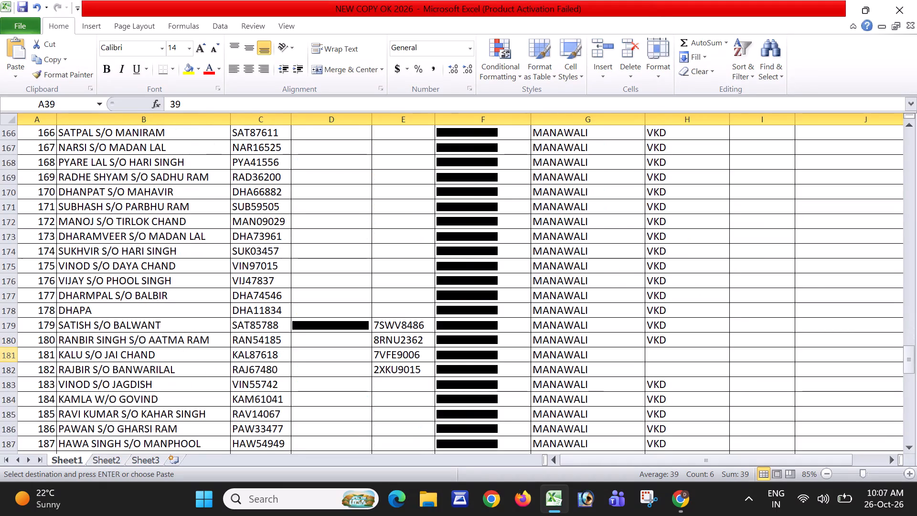
left_click(5, 341)
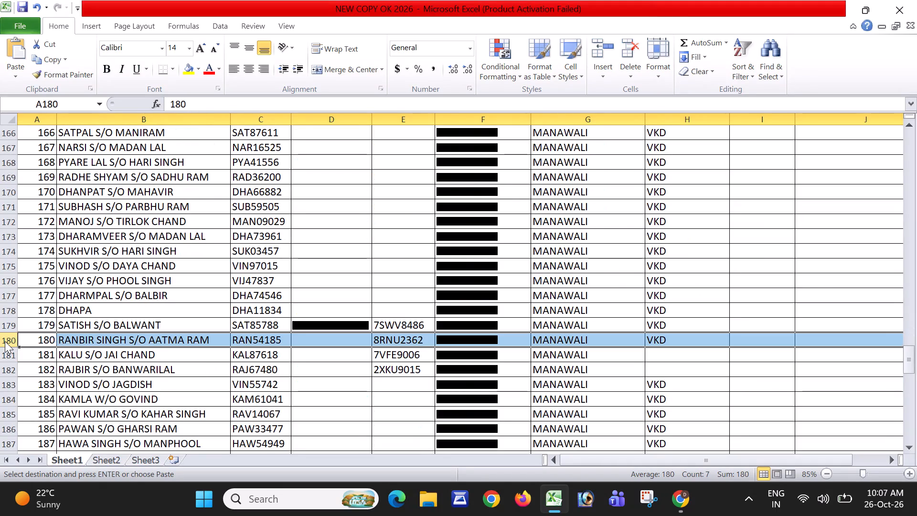
left_click(603, 68)
left_click(615, 91)
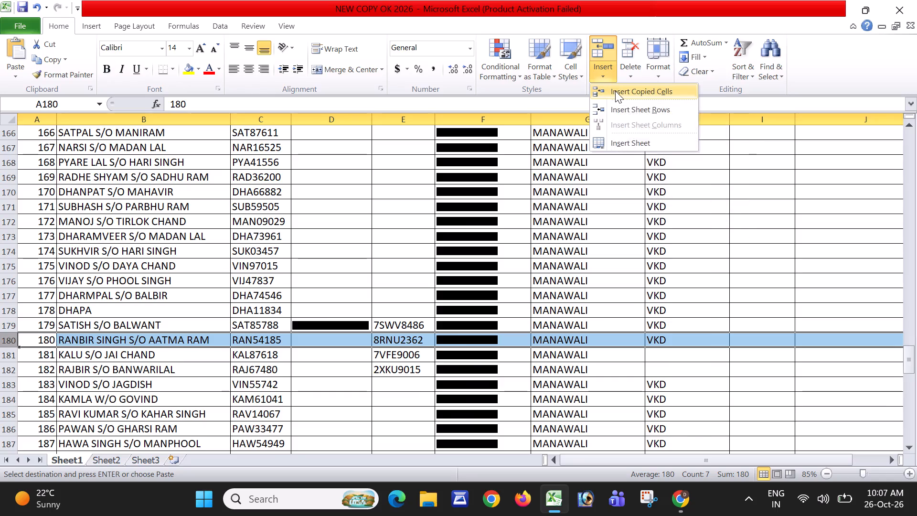
left_click(821, 222)
Delete the original of the copied MANAWALI record in row 39 and save the workbook.
scroll(511, 253, "up", 4)
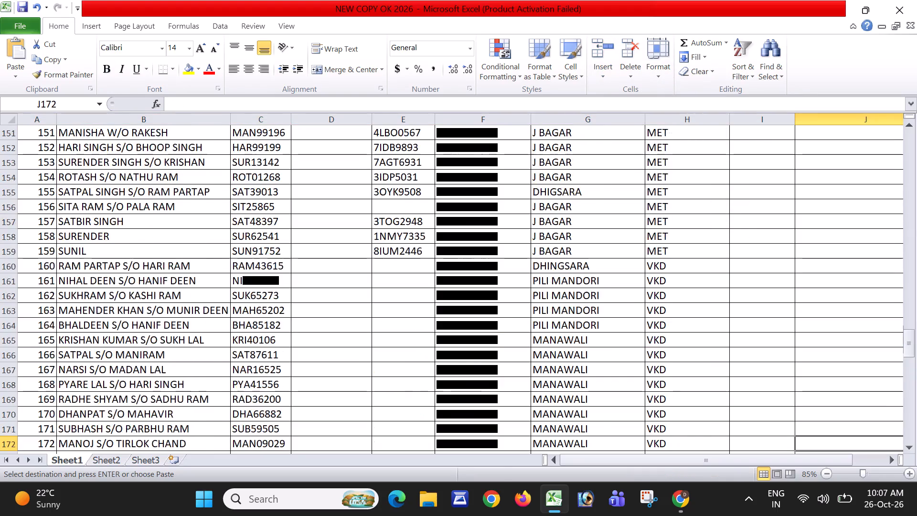
scroll(511, 253, "up", 20)
scroll(511, 253, "up", 3)
scroll(511, 253, "down", 16)
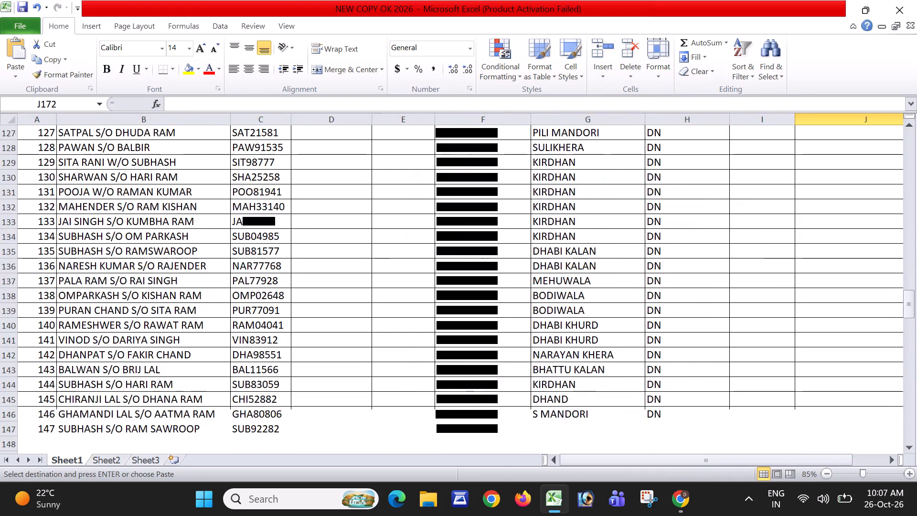
scroll(511, 253, "down", 13)
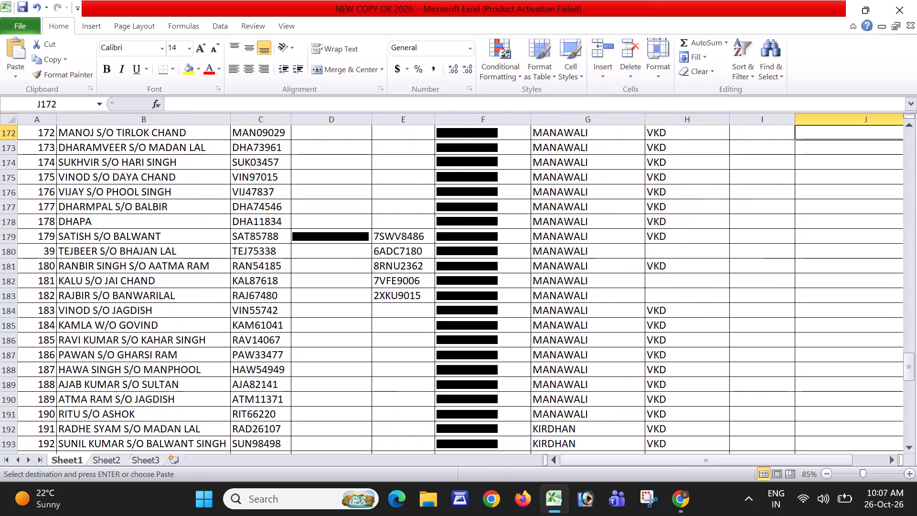
scroll(511, 253, "up", 17)
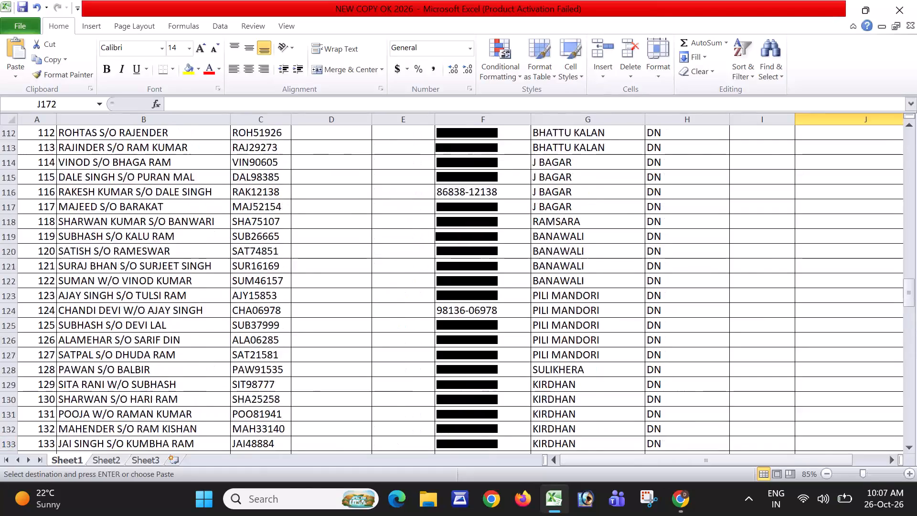
scroll(513, 252, "up", 20)
scroll(513, 252, "up", 18)
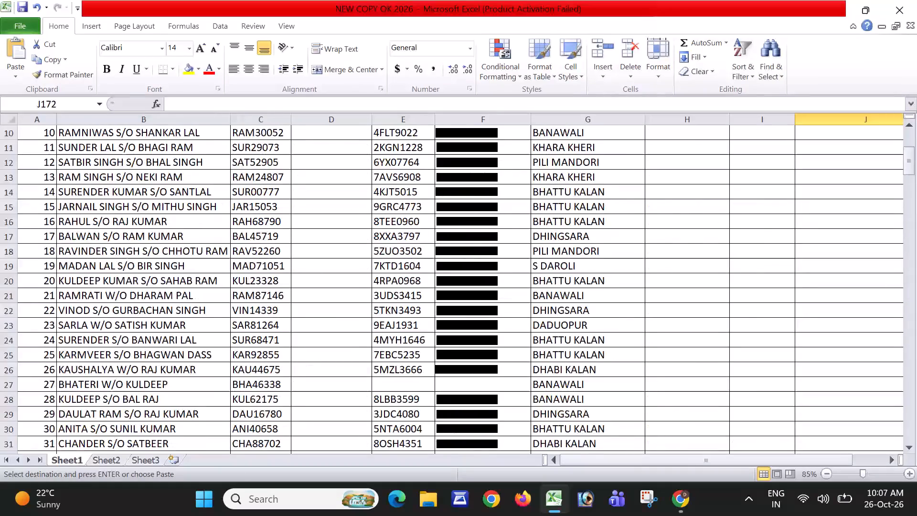
scroll(514, 252, "down", 5)
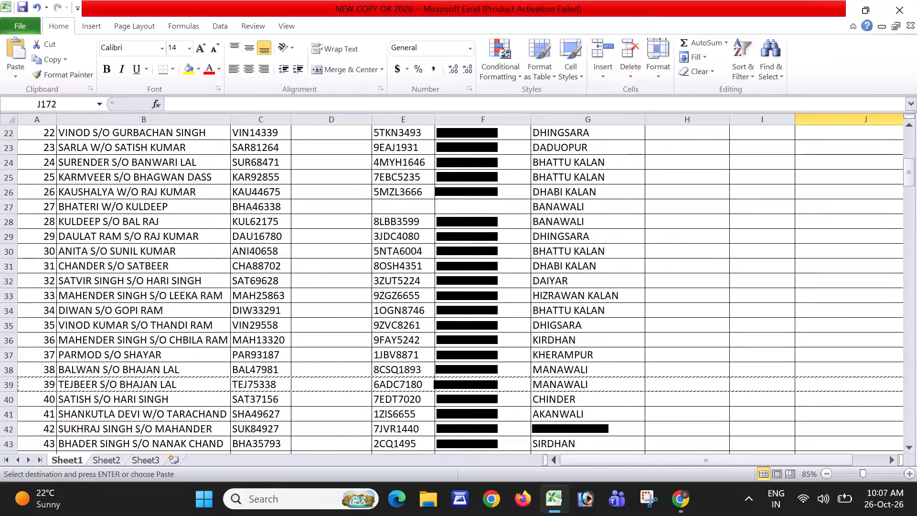
left_click(8, 385)
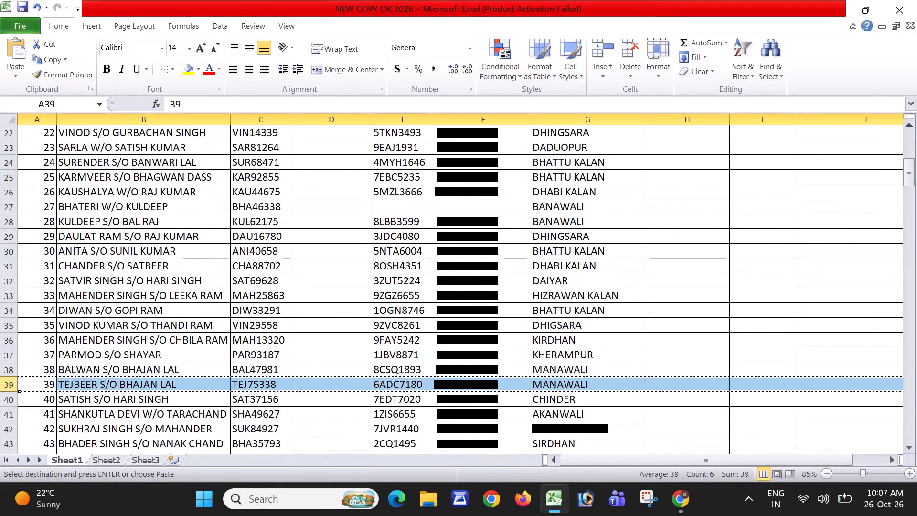
left_click(628, 71)
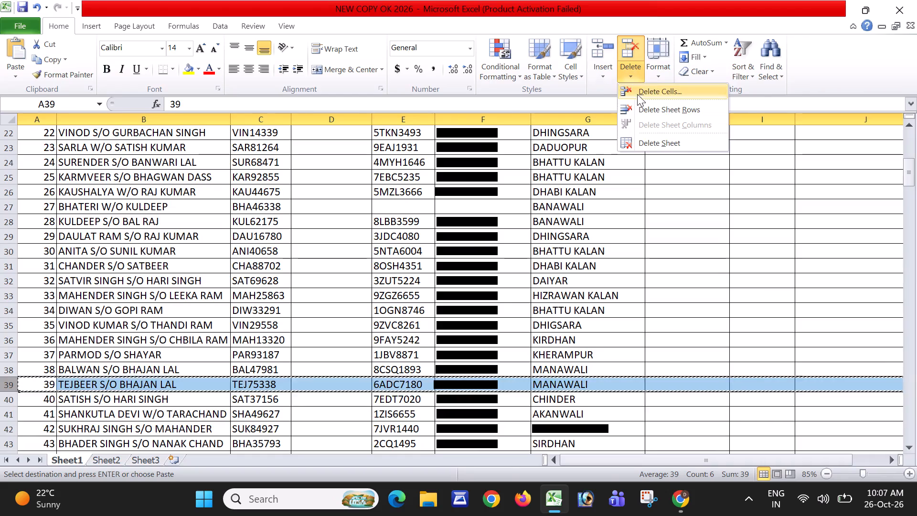
left_click(640, 95)
left_click(760, 215)
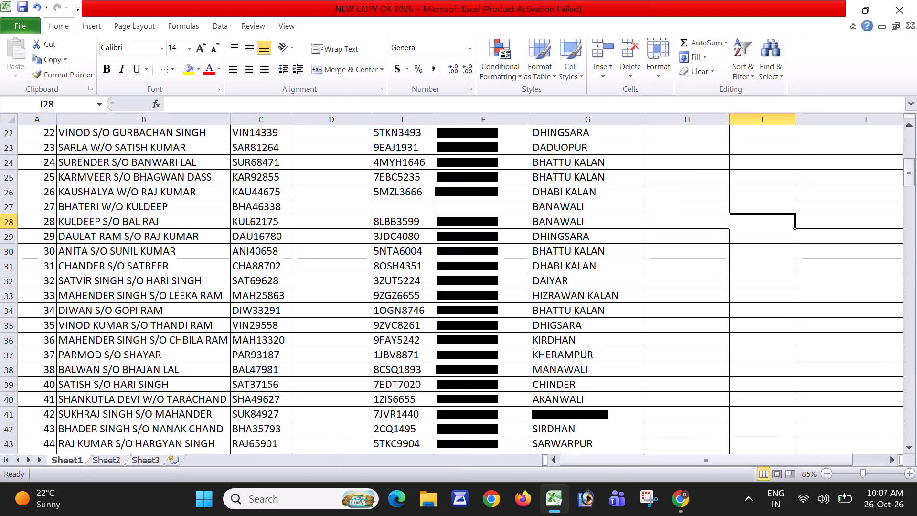
key("ctrl+s")
key("ctrl+s")
key("ctrl+s")
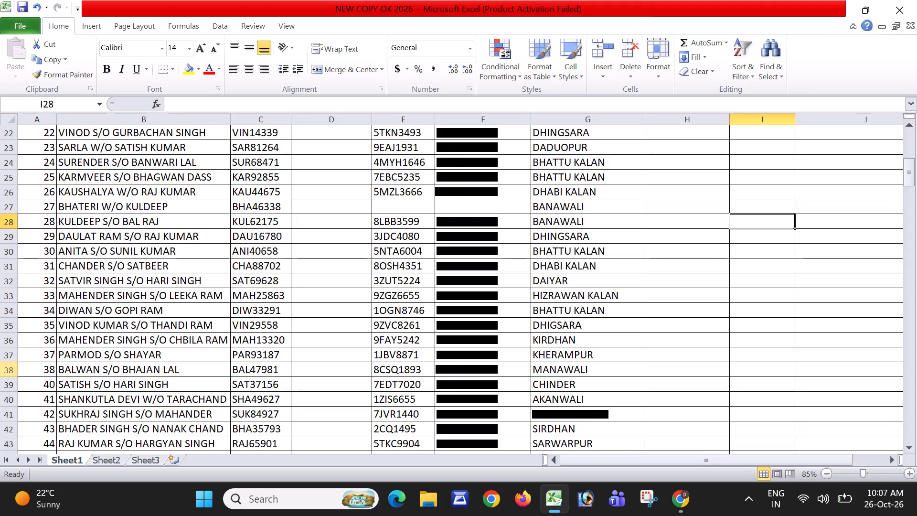
Copy the whole MANAWALI record in row 38, insert it above row 179 within the MANAWALI group, and save the workbook.
left_click(14, 372)
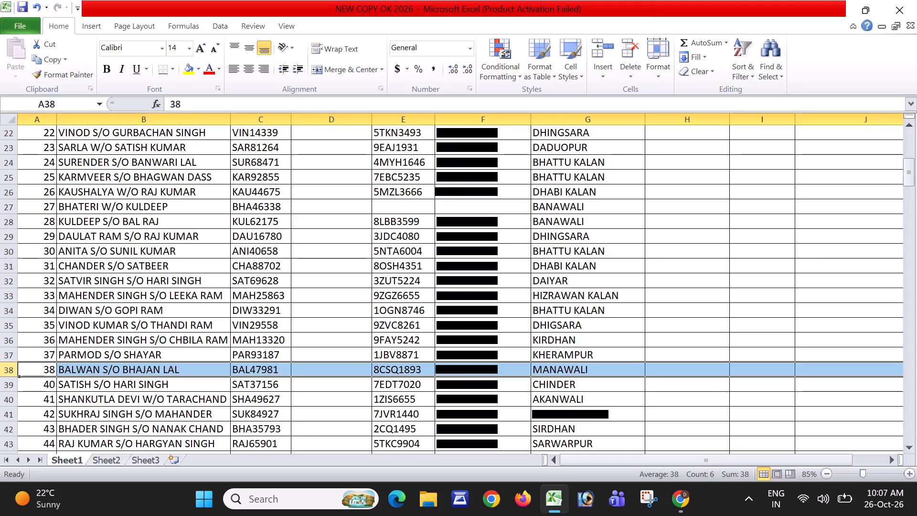
key("ctrl+c")
scroll(457, 416, "down", 20)
scroll(457, 416, "down", 1)
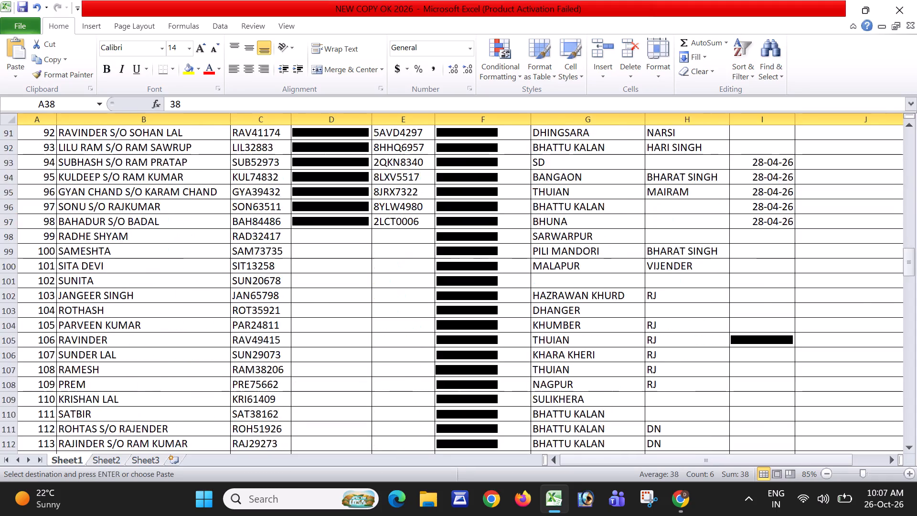
scroll(473, 415, "down", 20)
scroll(473, 415, "down", 15)
scroll(473, 411, "up", 3)
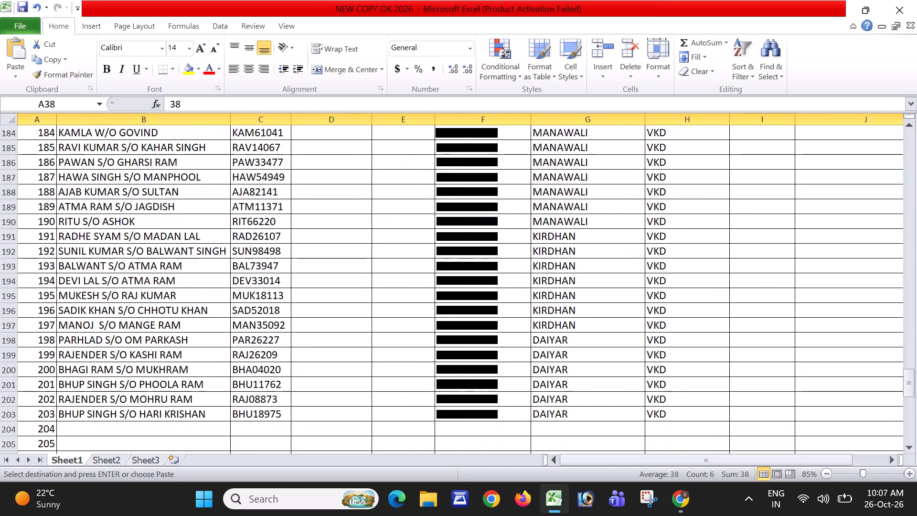
scroll(88, 280, "up", 1)
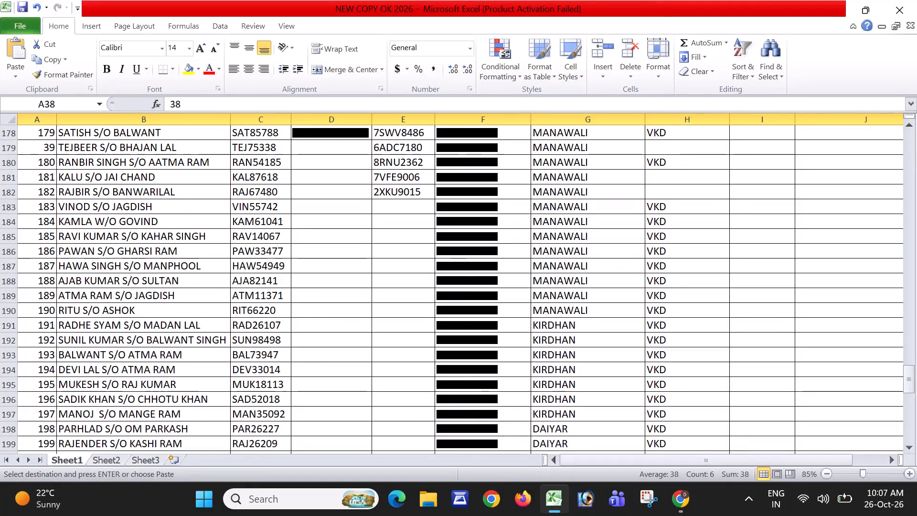
left_click(5, 148)
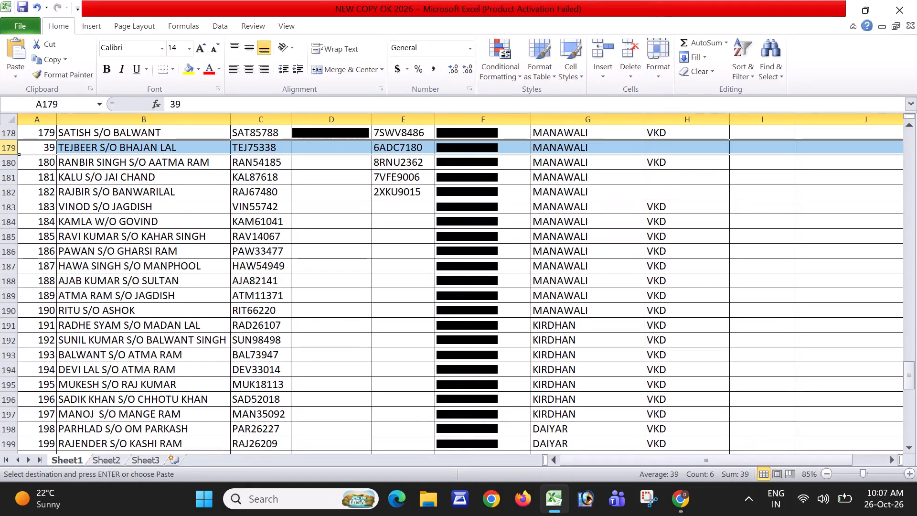
left_click(601, 68)
left_click(618, 93)
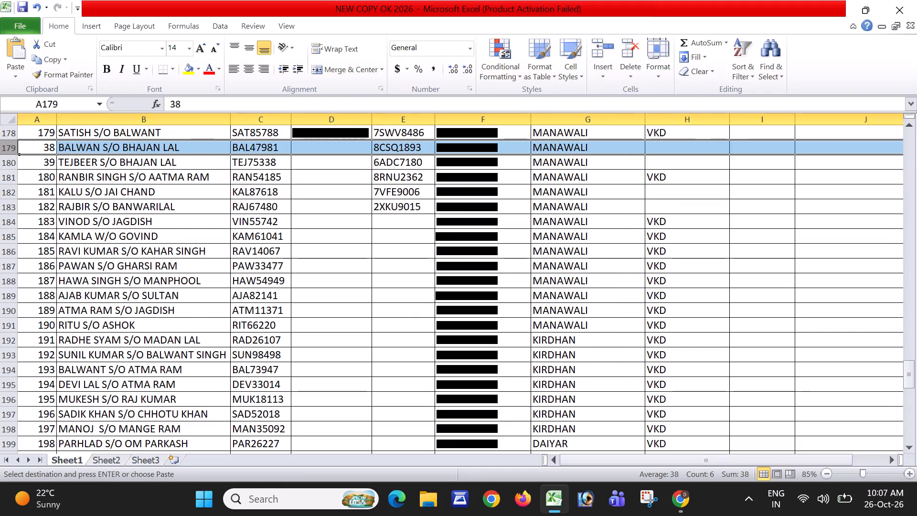
left_click(799, 286)
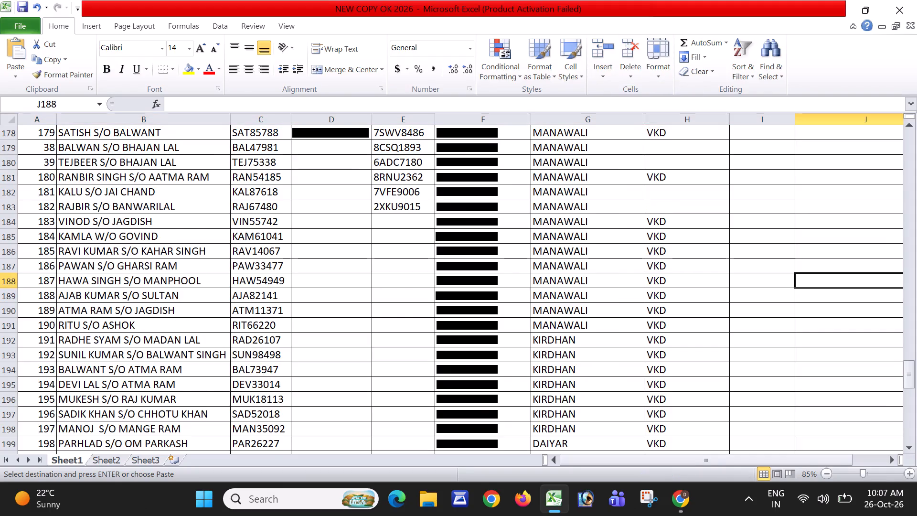
key("ctrl+s")
key("ctrl+s")
key("ctrl+s")
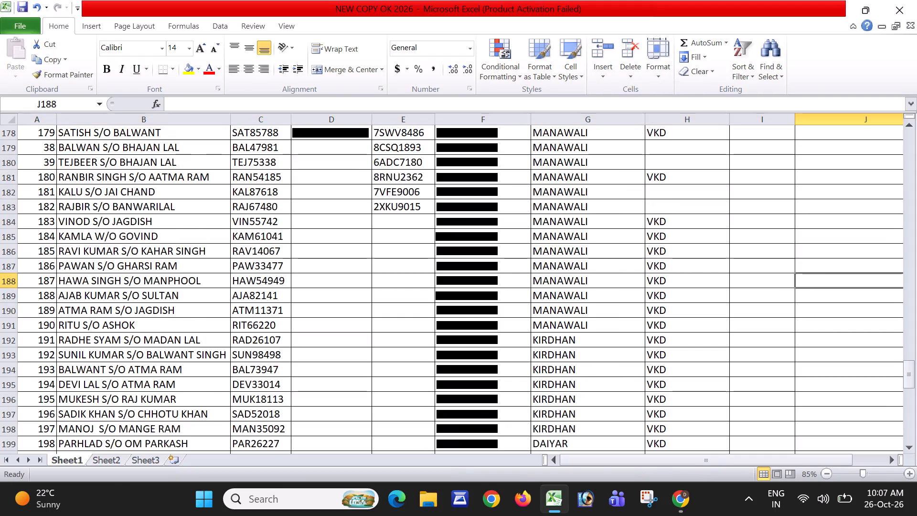
Delete the original of the copied MANAWALI record in row 38 and save the workbook.
scroll(800, 285, "up", 20)
scroll(800, 285, "up", 10)
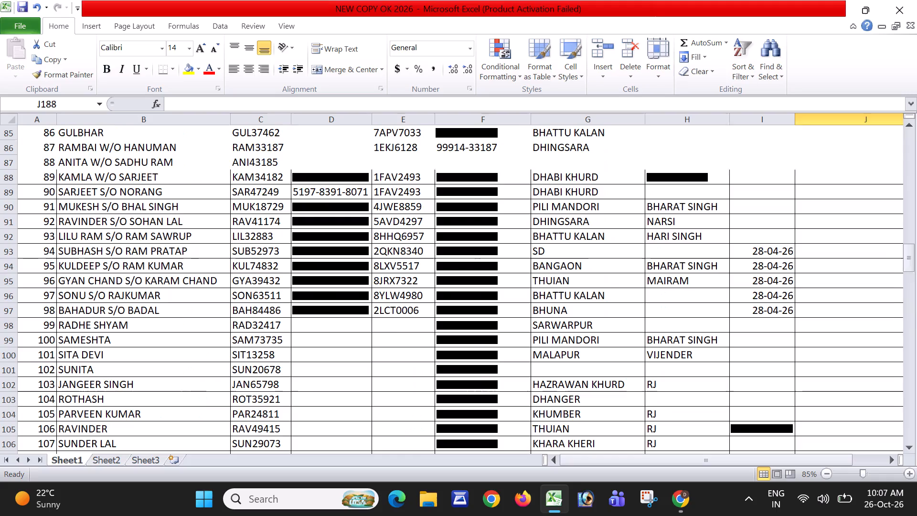
scroll(790, 256, "up", 1)
scroll(790, 256, "down", 8)
scroll(786, 240, "up", 7)
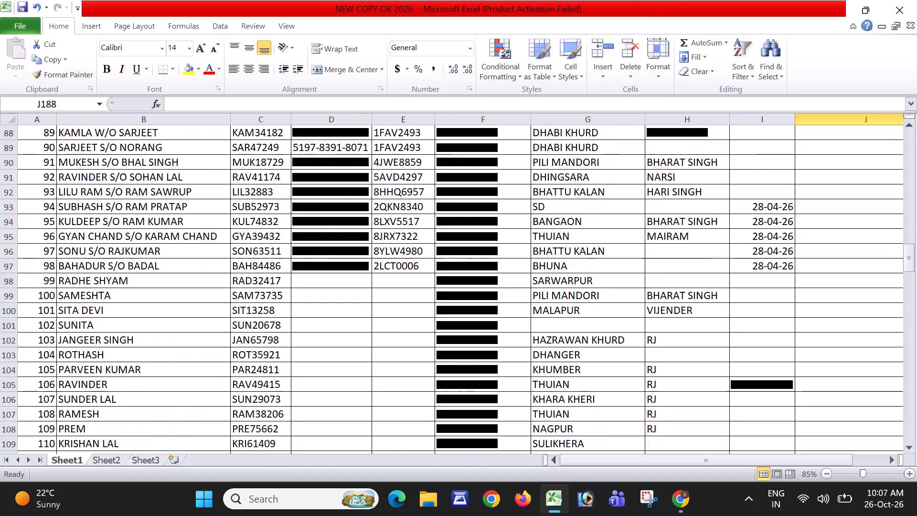
scroll(786, 240, "down", 6)
scroll(786, 240, "up", 15)
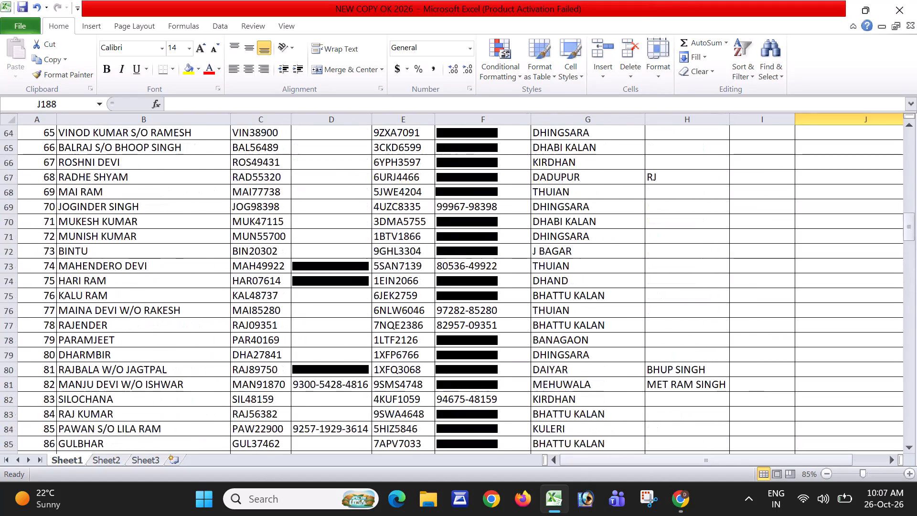
scroll(786, 240, "up", 10)
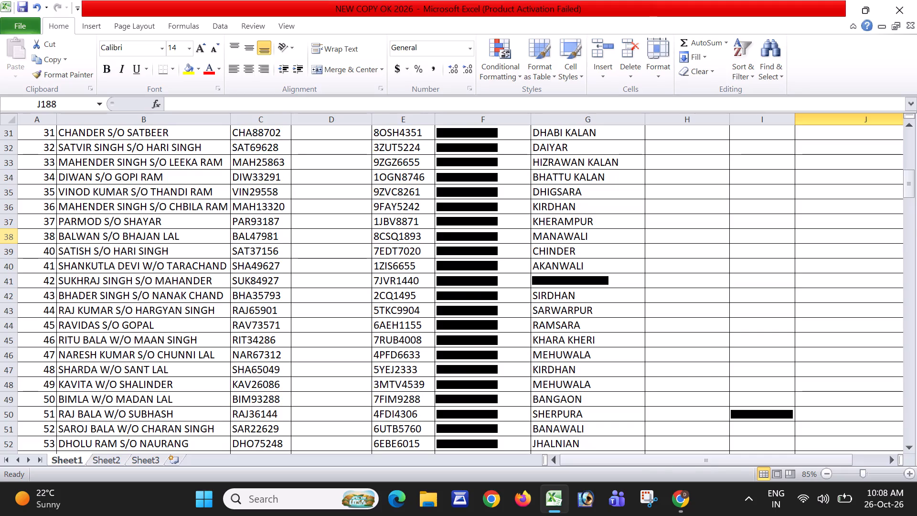
left_click(11, 237)
left_click(629, 63)
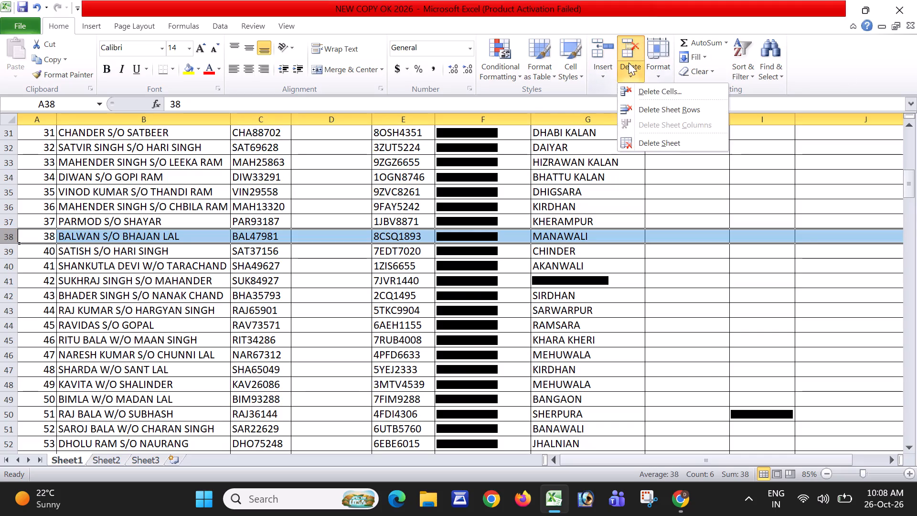
left_click(664, 93)
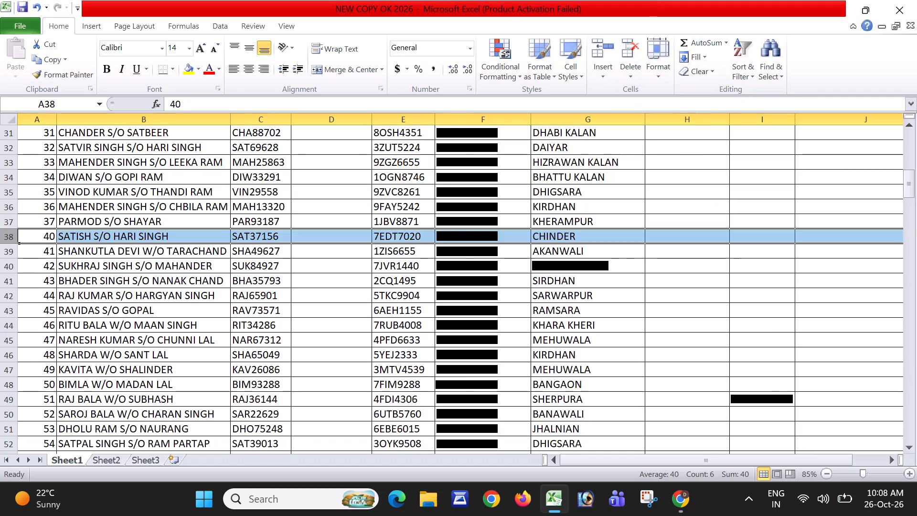
scroll(718, 277, "down", 20)
scroll(718, 277, "down", 8)
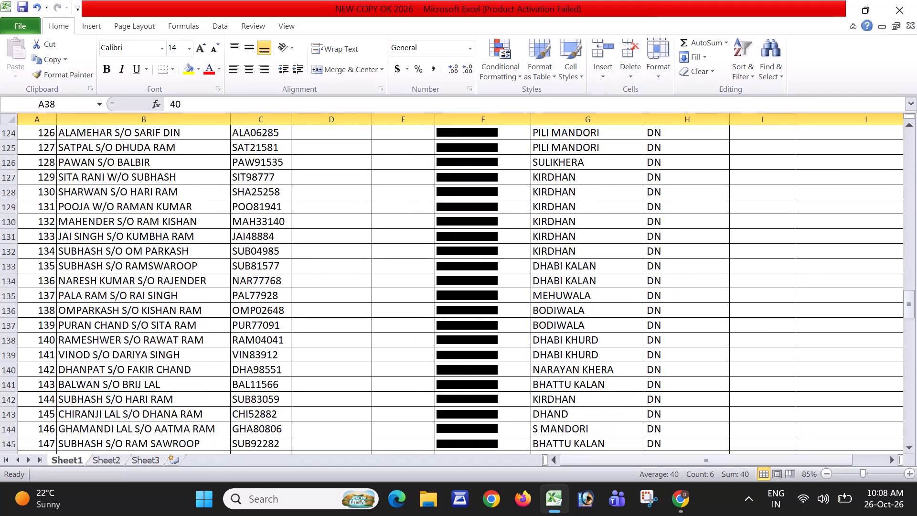
scroll(718, 277, "down", 20)
scroll(718, 277, "down", 6)
scroll(630, 276, "up", 5)
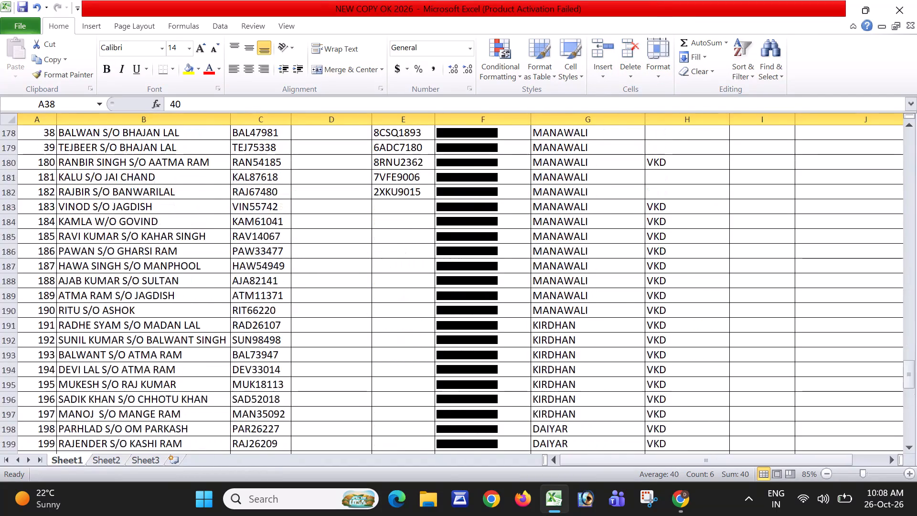
scroll(77, 173, "up", 1)
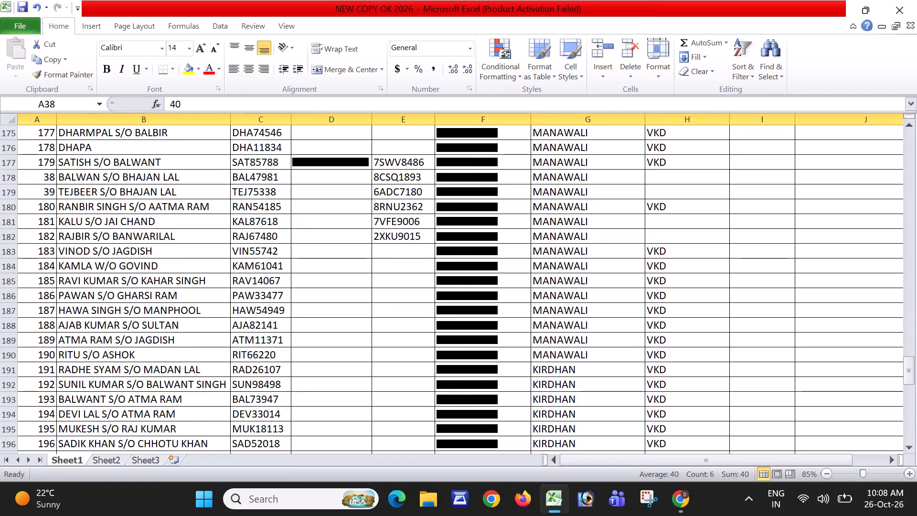
left_click(821, 306)
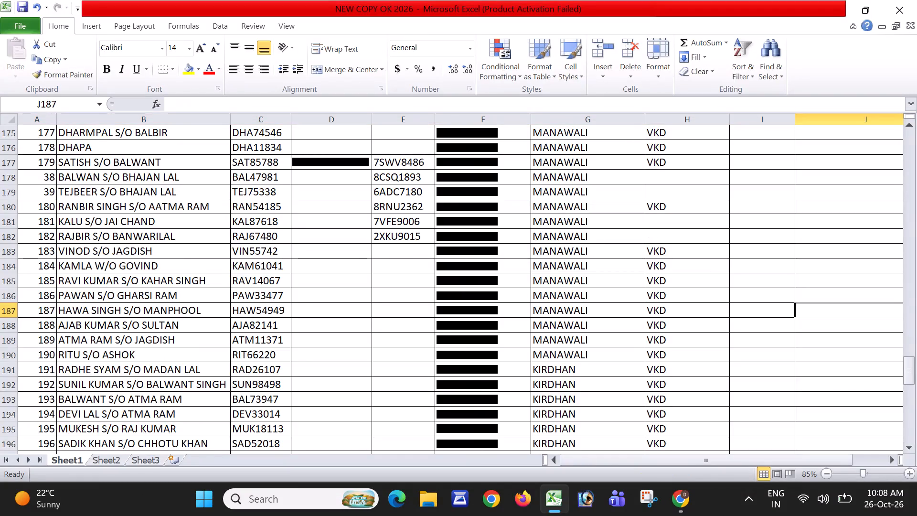
key("ctrl+s")
key("ctrl+s")
key("ctrl+s")
Renumber column A consecutively by extending the series in A2:A9 down to about row 236, and save the workbook.
scroll(821, 306, "up", 2)
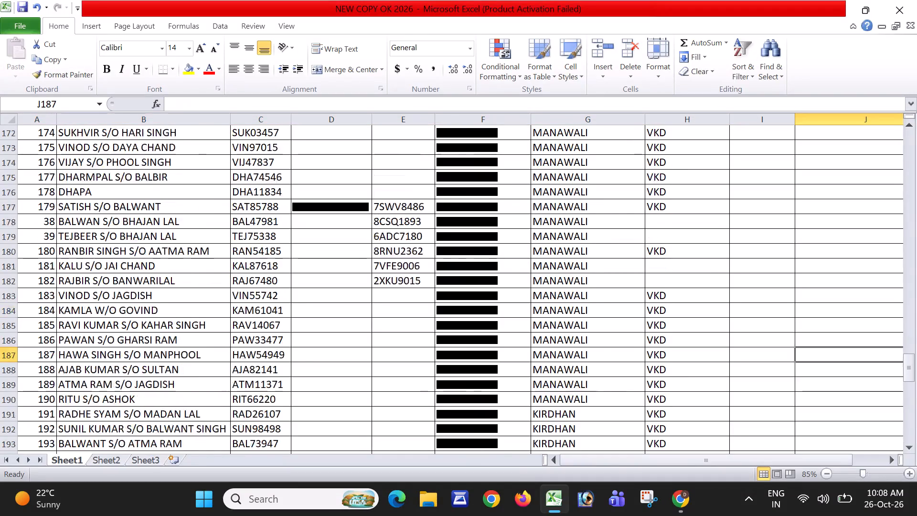
scroll(821, 306, "up", 20)
scroll(821, 306, "up", 16)
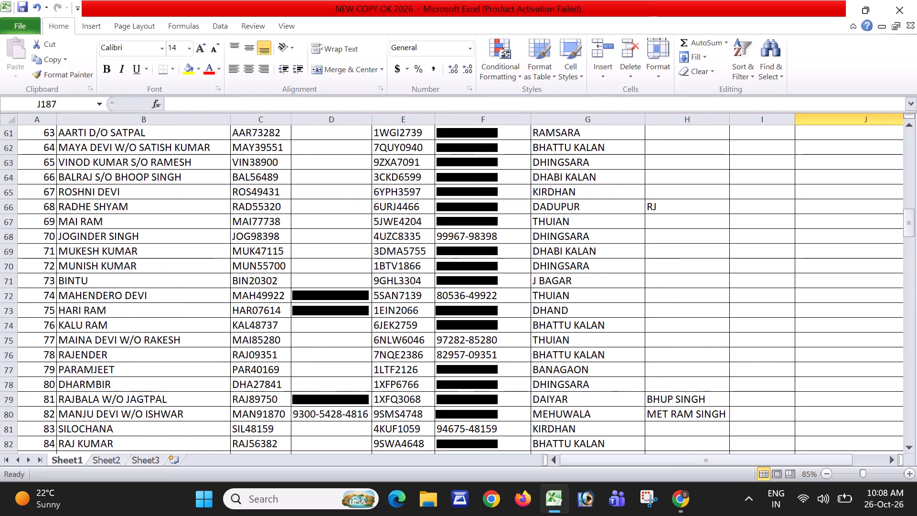
scroll(816, 303, "up", 20)
scroll(816, 303, "up", 10)
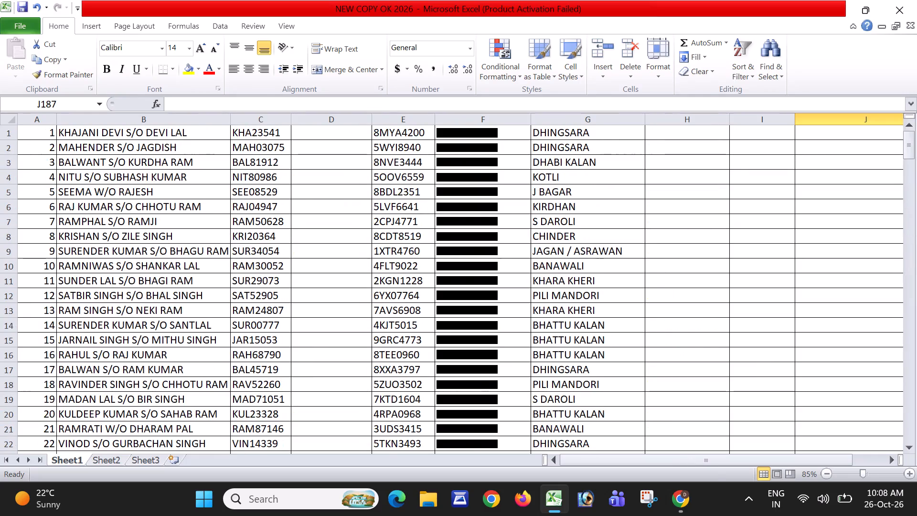
left_click_drag(39, 144, 41, 250)
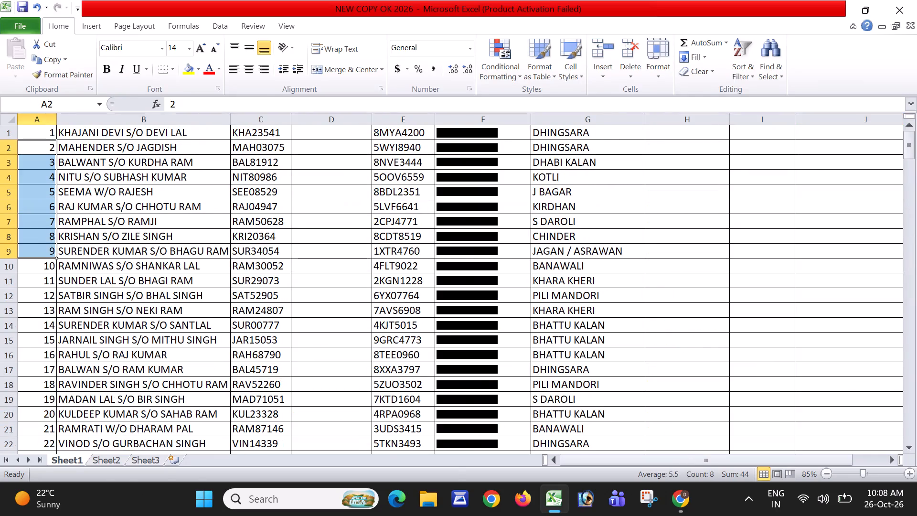
left_click_drag(54, 259, 120, 515)
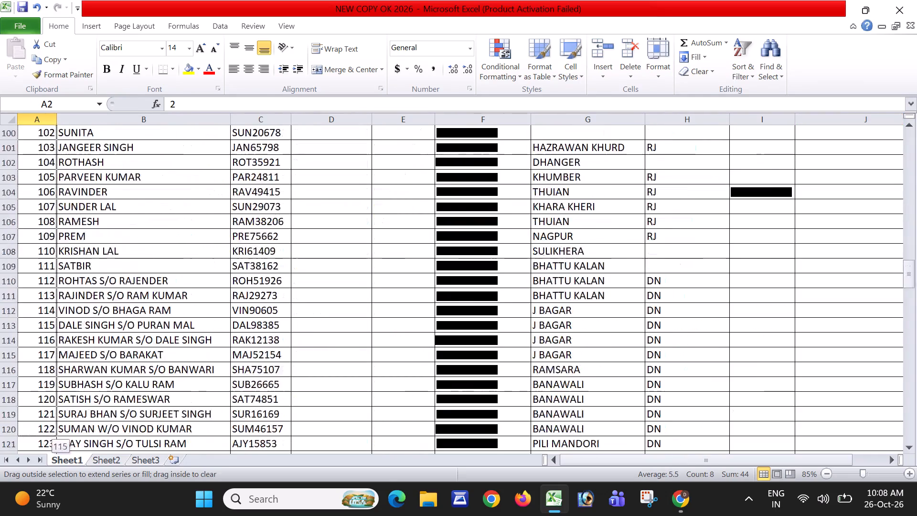
left_click_drag(120, 515, 85, 348)
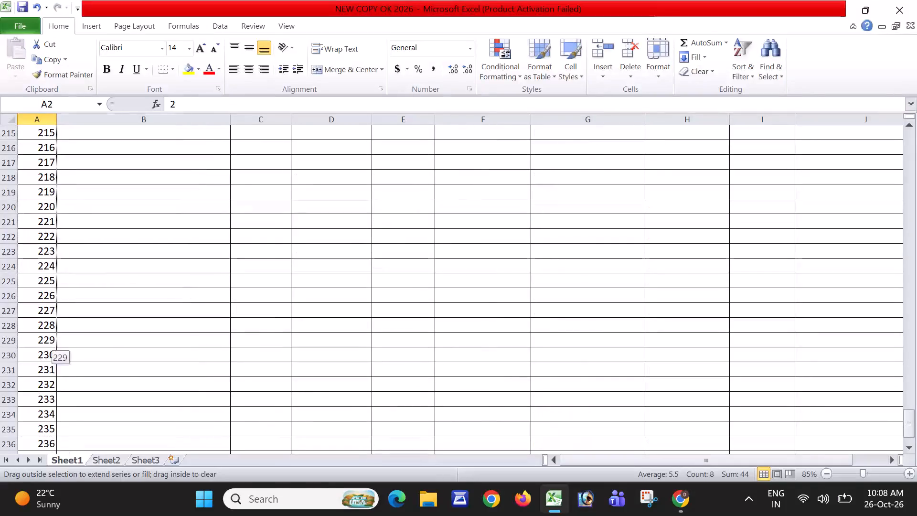
left_click_drag(85, 348, 70, 452)
left_click(512, 322)
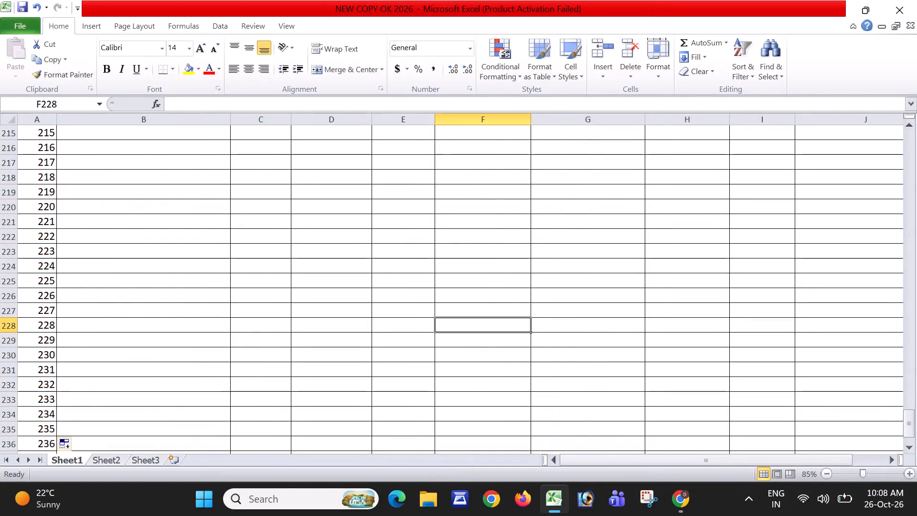
scroll(535, 313, "up", 15)
scroll(535, 313, "up", 17)
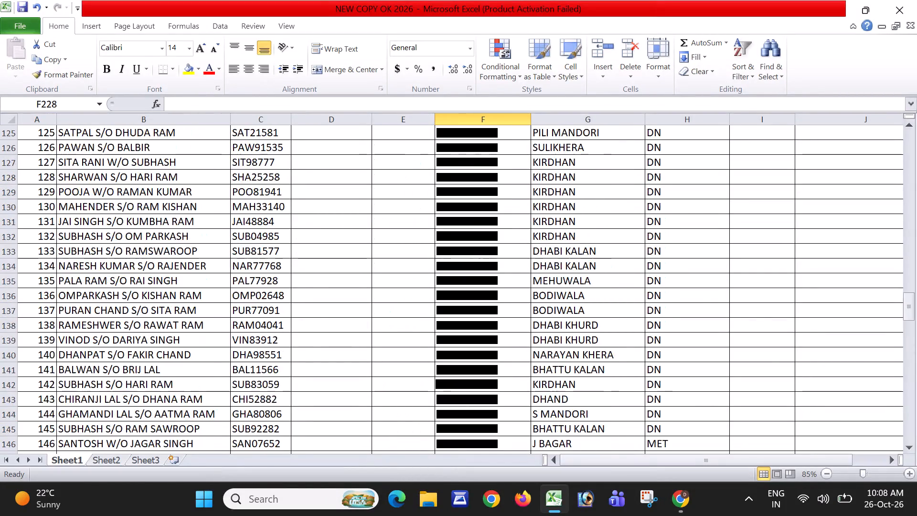
scroll(535, 313, "up", 13)
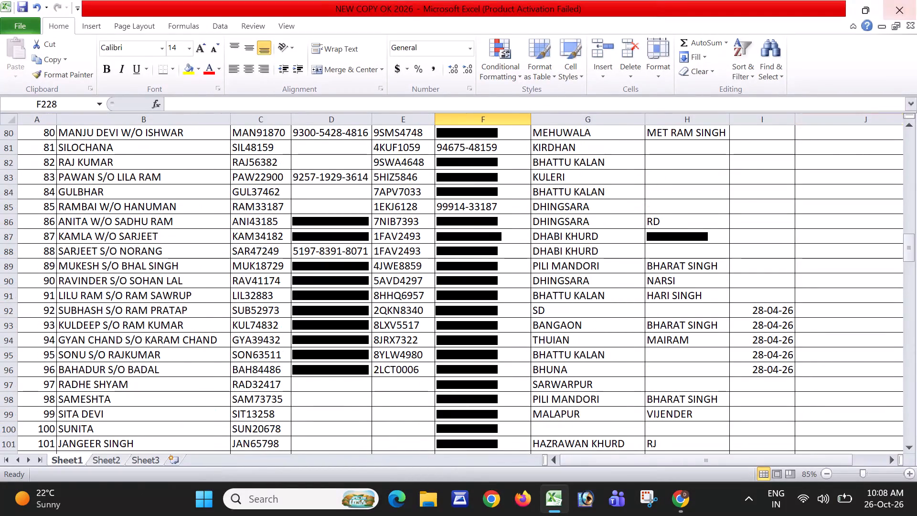
left_click(842, 212)
key("ctrl+s")
key("ctrl+s")
key("ctrl+s")
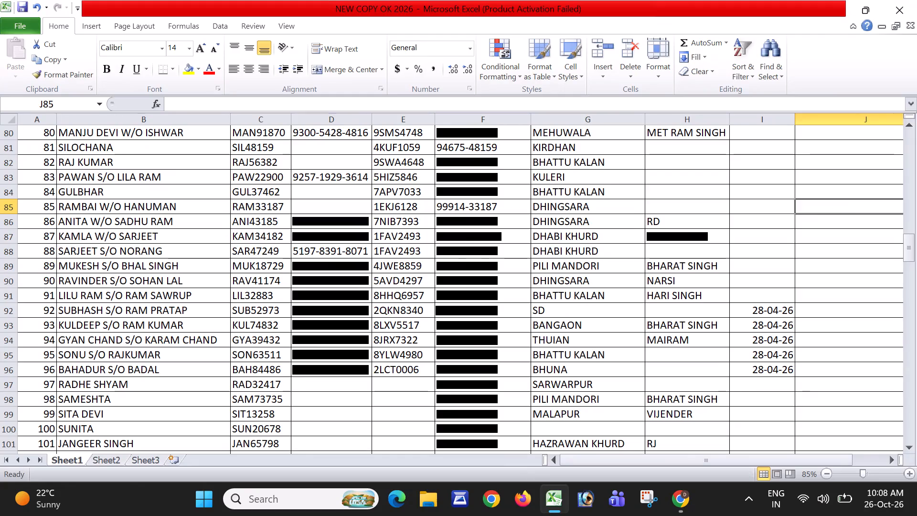
Search the sheet again for the person's ID code that starts with TEJ.
key("ctrl+f")
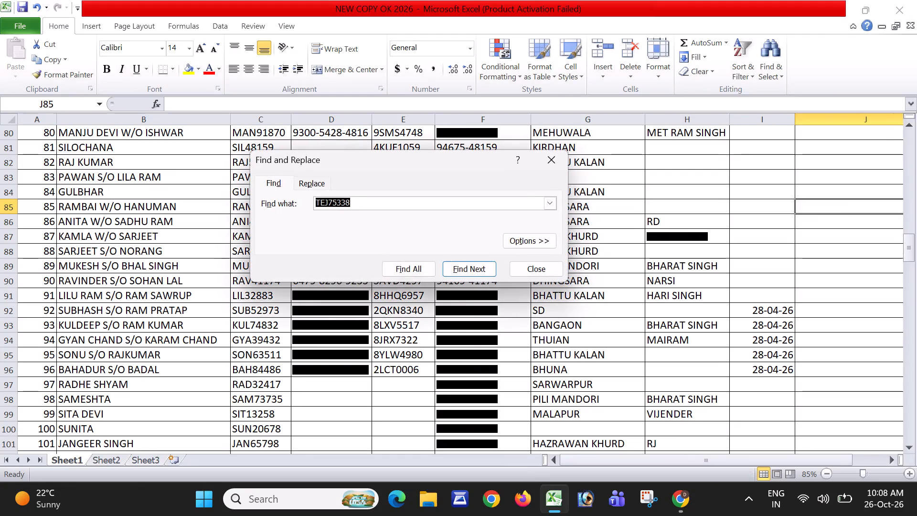
left_click(469, 268)
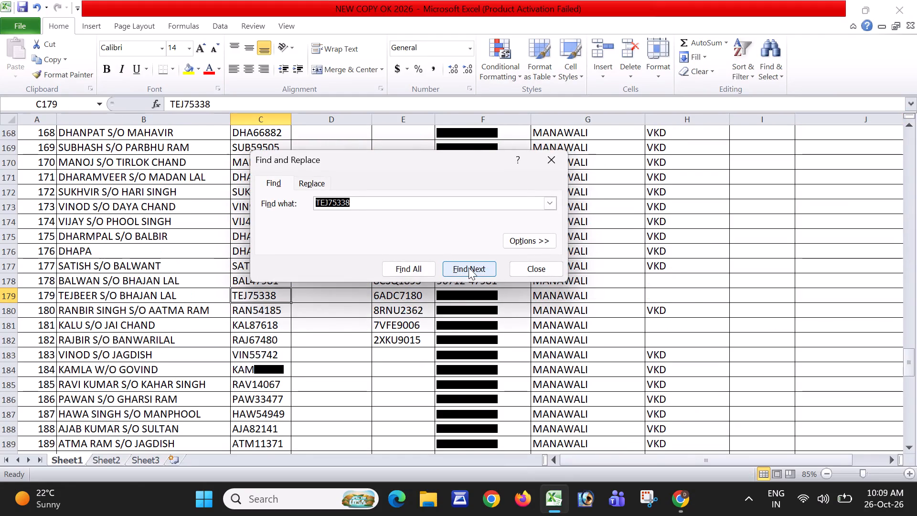
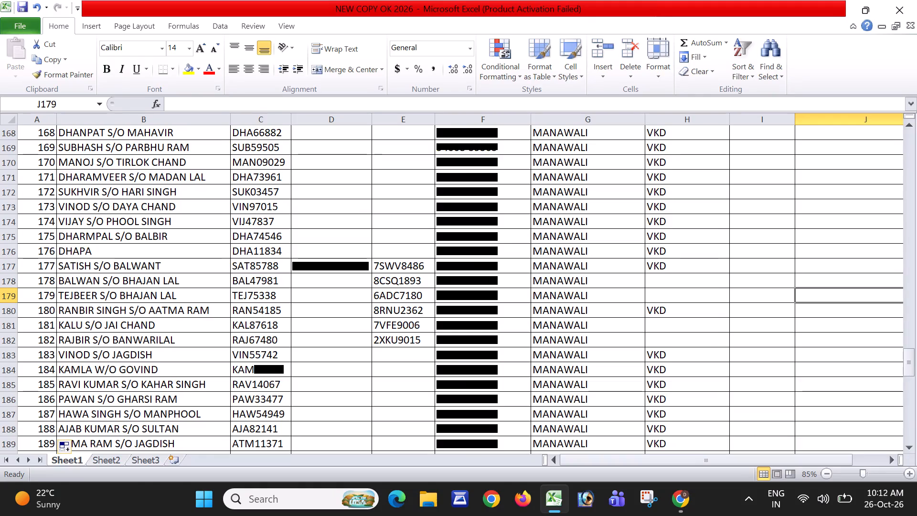
Save the workbook with the renumbered MANAWALI records.
left_click(751, 231)
key("ctrl+s")
key("ctrl+s")
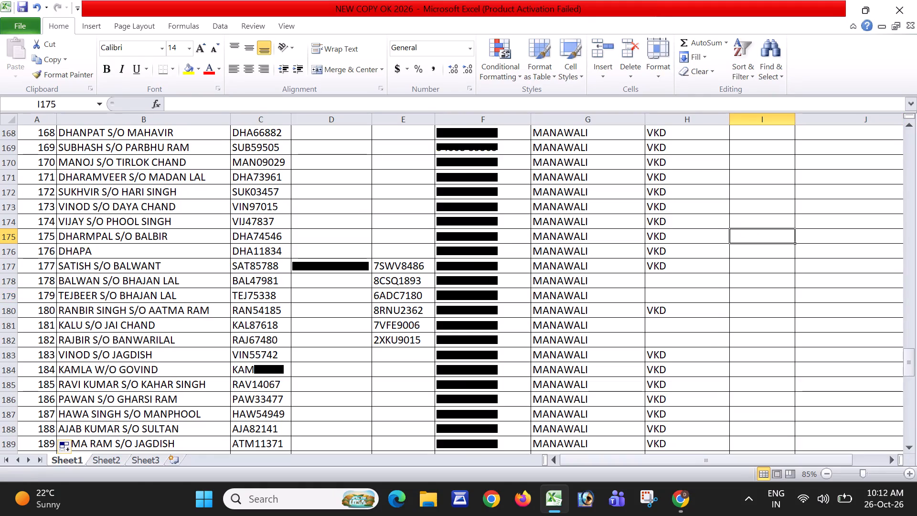
key("ctrl+s")
key("ctrl+s")
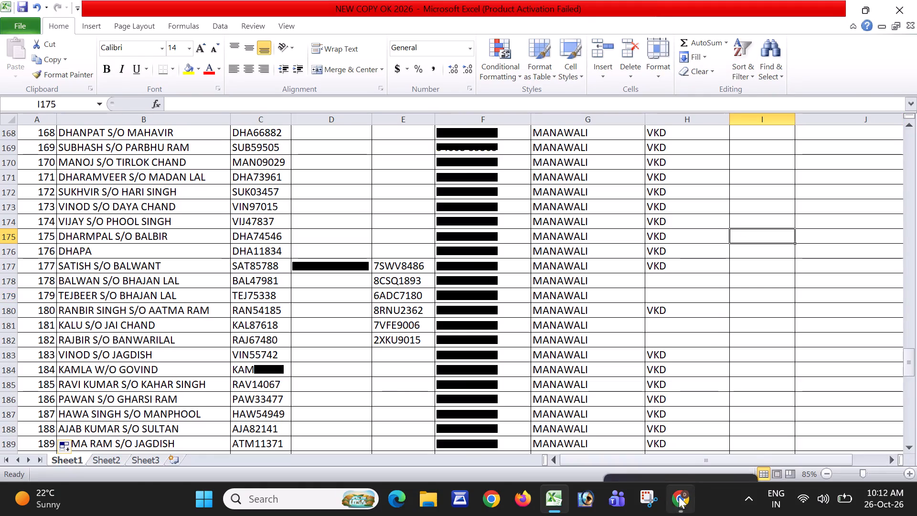
Switch to Chrome and replace the username in the HBOCWWB worker login form with the worker's ID code that starts with SUN.
left_click(679, 496)
left_click(412, 306)
key("BackSpace")
key("BackSpace")
key("BackSpace")
key("BackSpace")
key("BackSpace")
key("BackSpace")
key("BackSpace")
key("BackSpace")
key("BackSpace")
key("BackSpace")
key("BackSpace")
key("BackSpace")
key("BackSpace")
key("BackSpace")
key("BackSpace")
key("BackSpace")
key("BackSpace")
key("BackSpace")
key("BackSpace")
key("BackSpace")
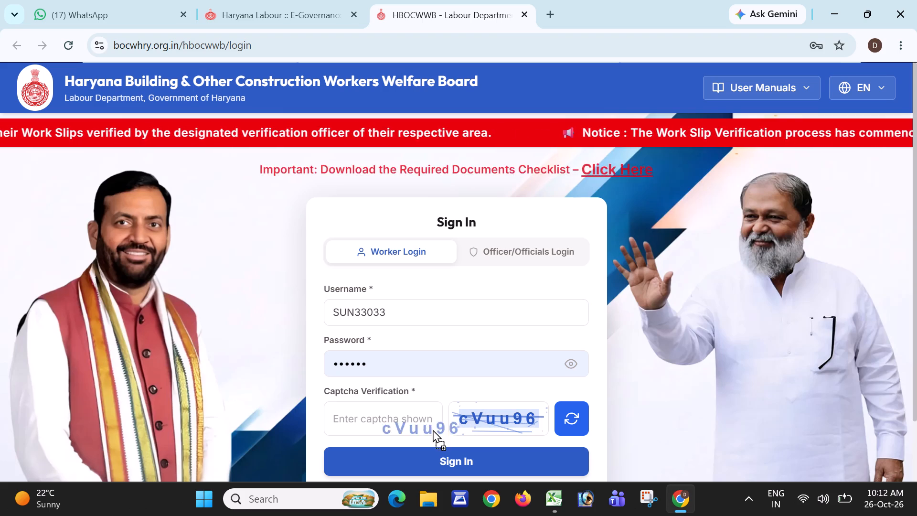
Fill in the captcha verification code and submit the worker sign-in.
left_click_drag(433, 430, 386, 419)
left_click(443, 458)
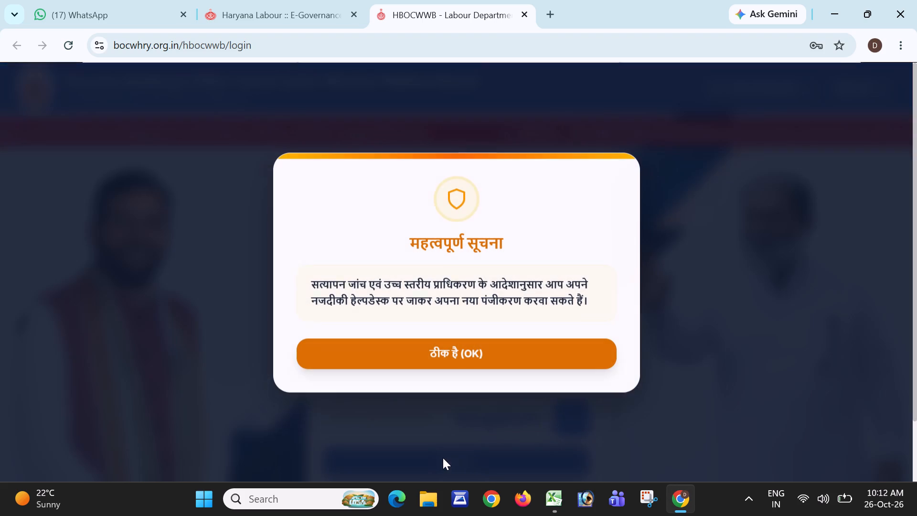